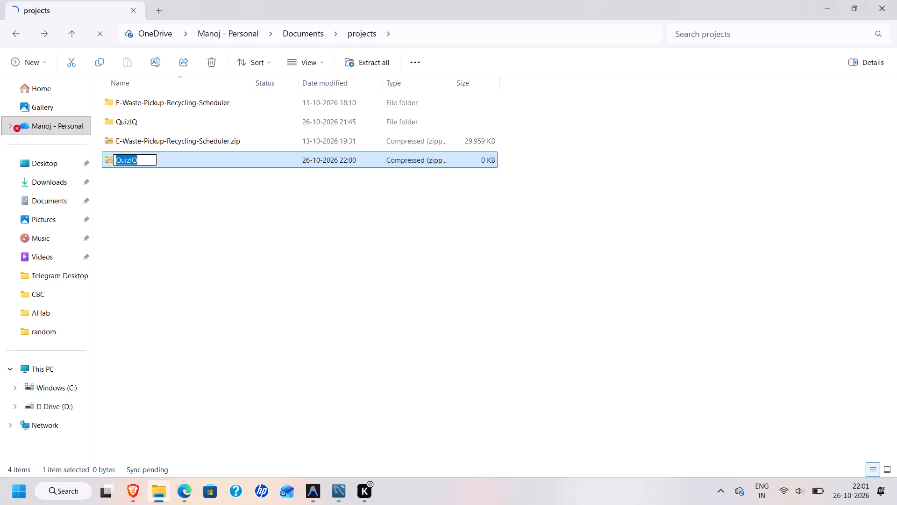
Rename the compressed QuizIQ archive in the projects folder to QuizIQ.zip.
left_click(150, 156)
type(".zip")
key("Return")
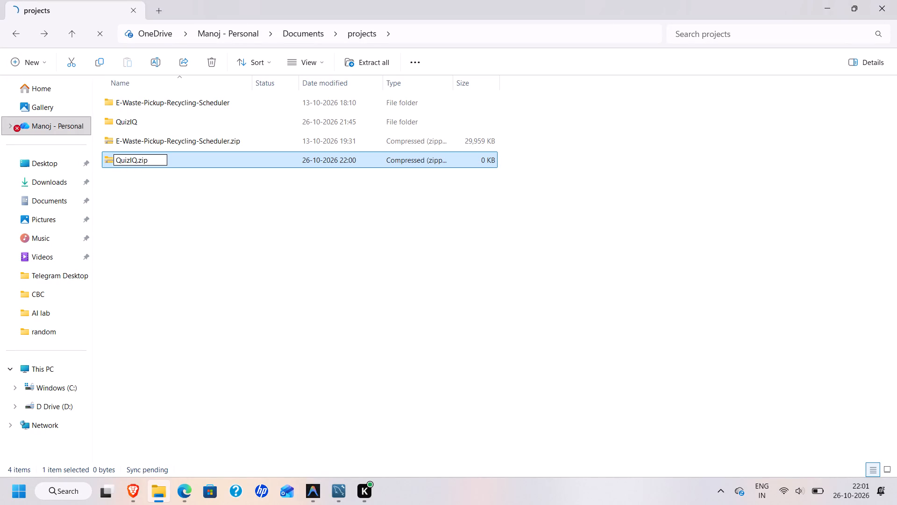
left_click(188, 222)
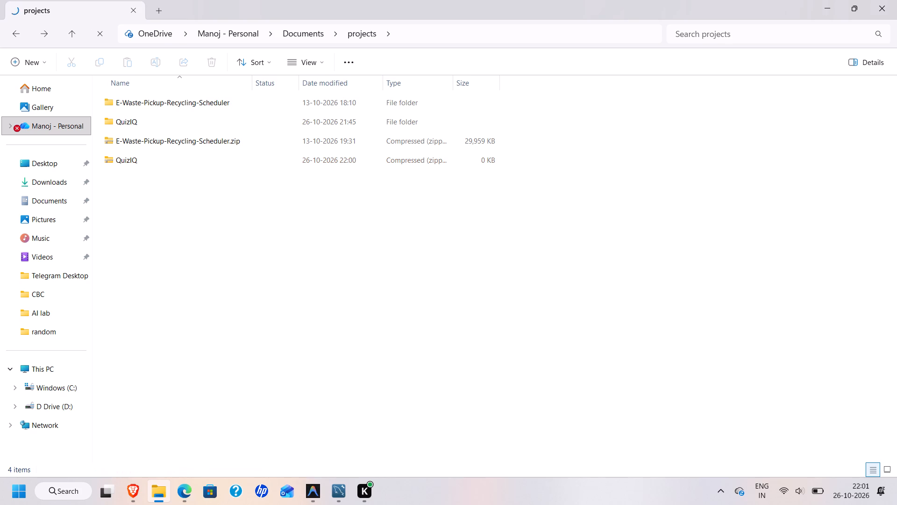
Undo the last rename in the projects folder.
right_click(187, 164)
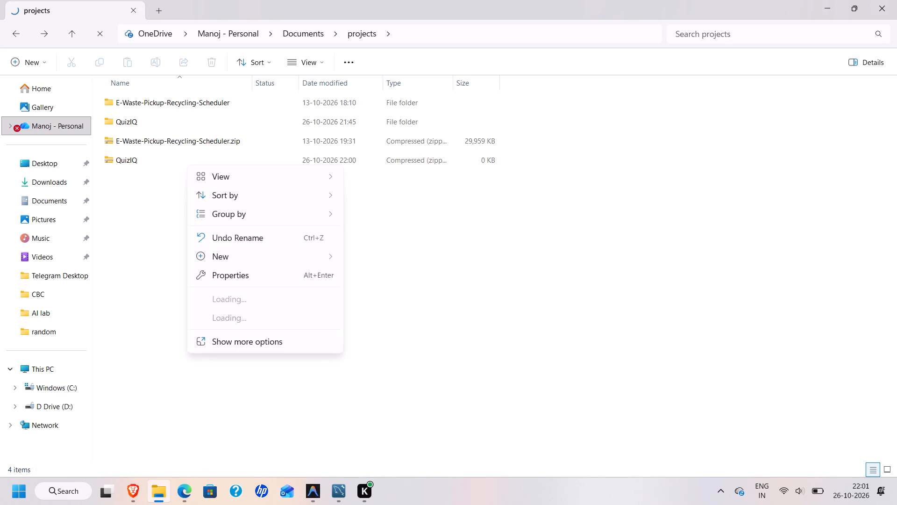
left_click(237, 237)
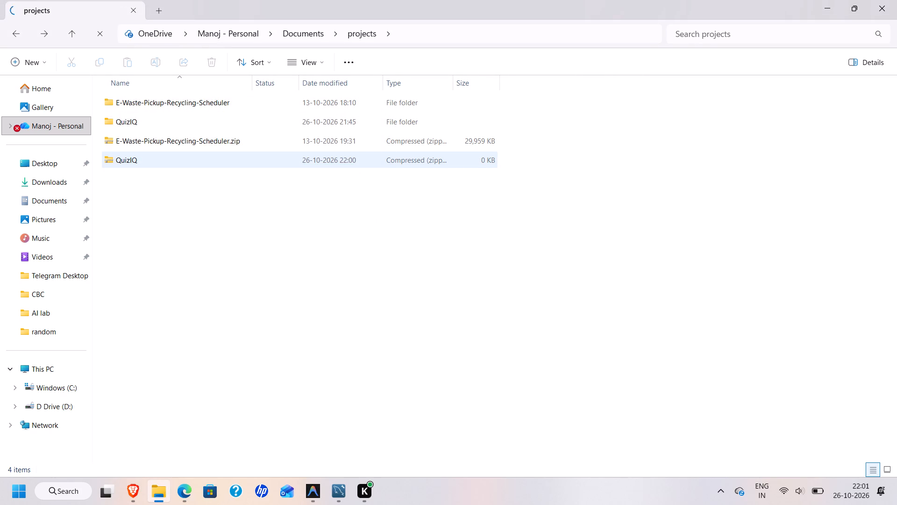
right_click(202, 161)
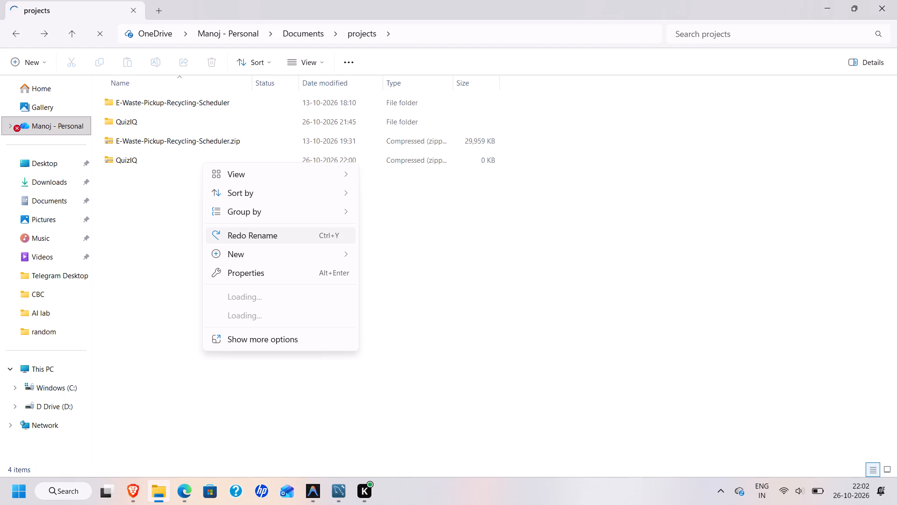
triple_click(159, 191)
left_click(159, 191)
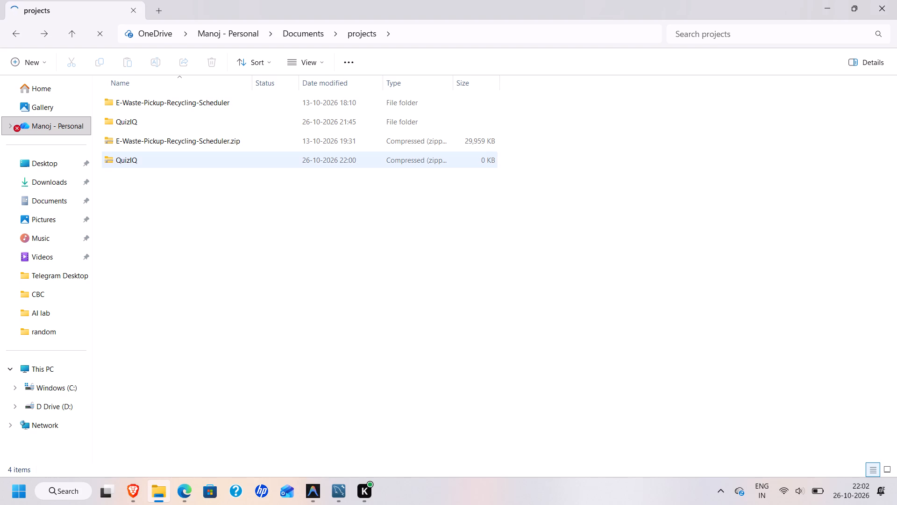
Close the projects folder window and MySQL Workbench.
left_click(896, 12)
left_click(896, 12)
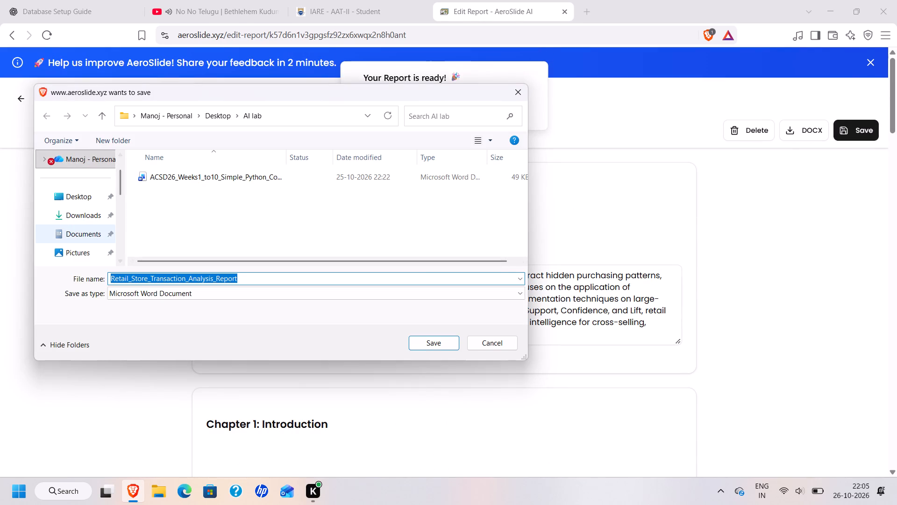
left_click(93, 236)
scroll(93, 236, "down", 1)
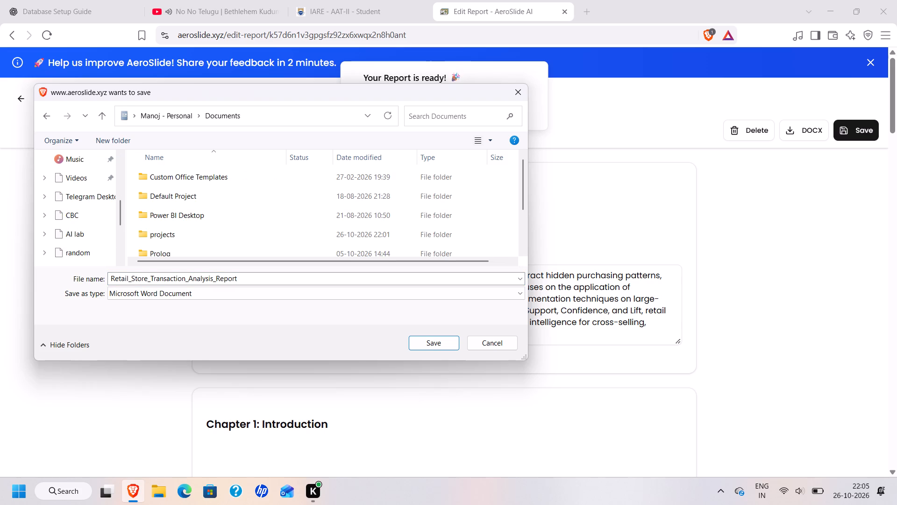
scroll(193, 204, "down", 4)
left_click(193, 204)
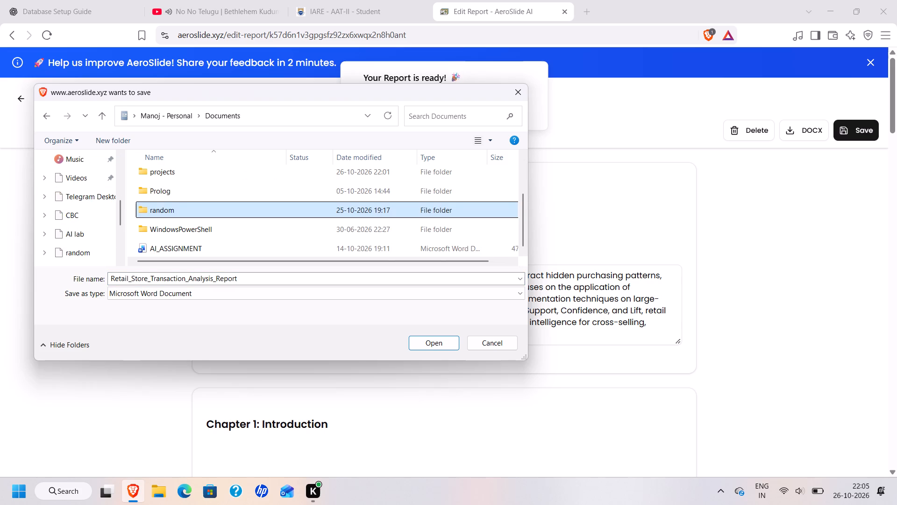
left_click(196, 212)
scroll(196, 212, "down", 2)
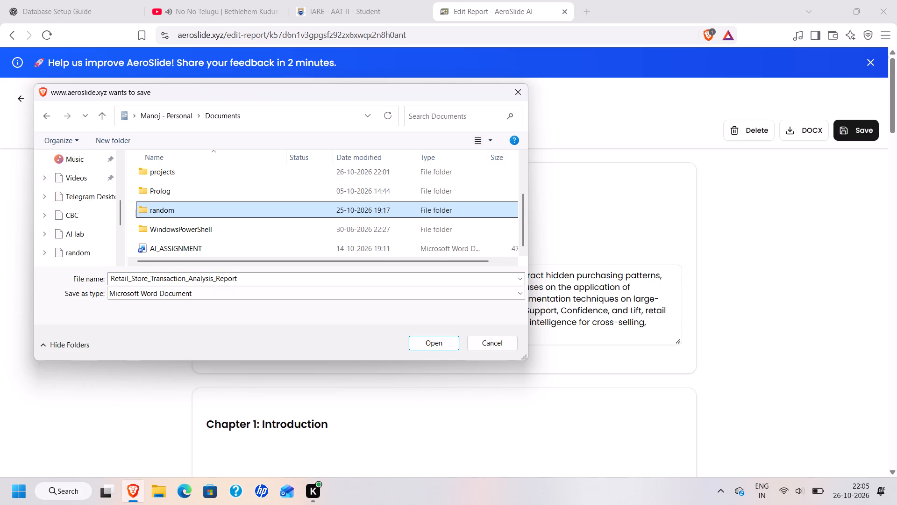
scroll(196, 212, "down", 1)
left_click(259, 203)
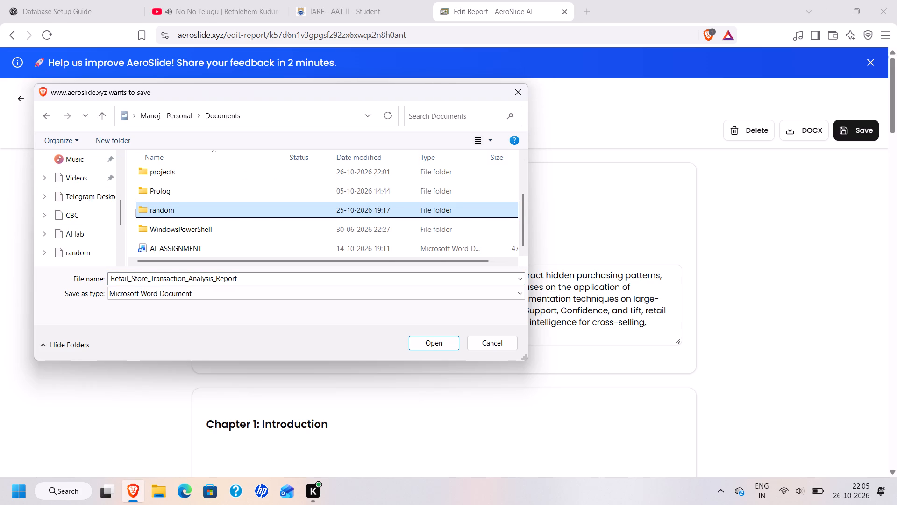
double_click(238, 205)
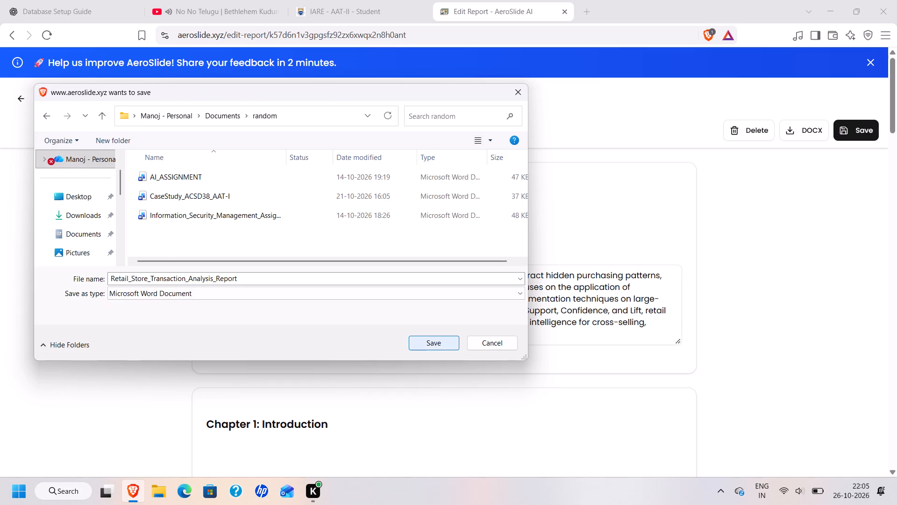
left_click(430, 345)
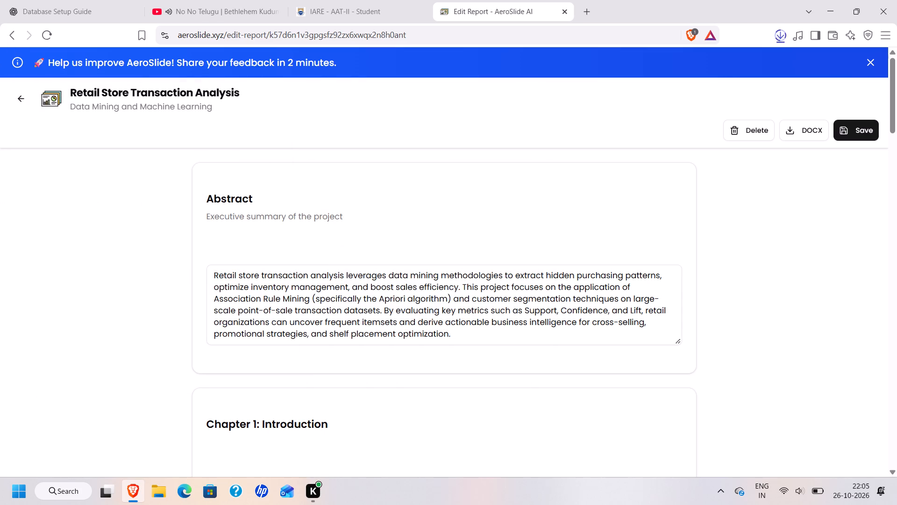
Open the downloaded Retail Store Transaction Analysis report in Word.
left_click(778, 28)
left_click(783, 36)
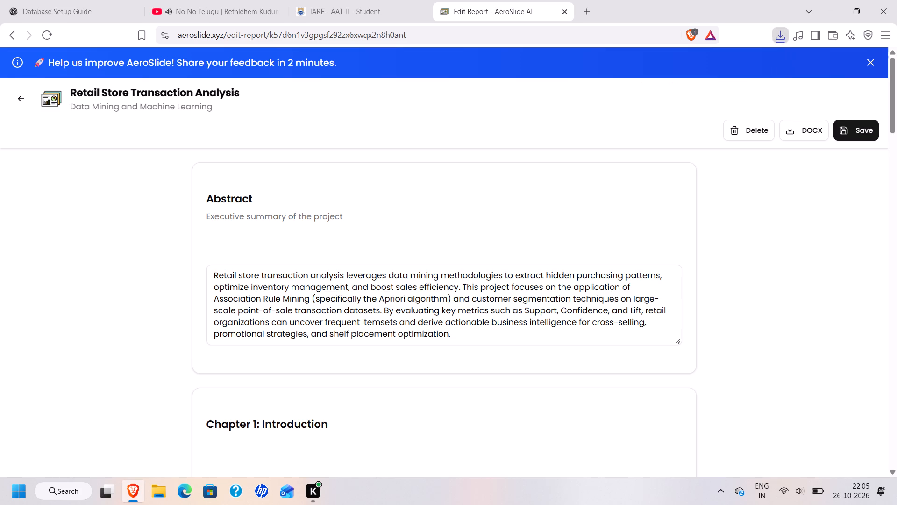
left_click(707, 94)
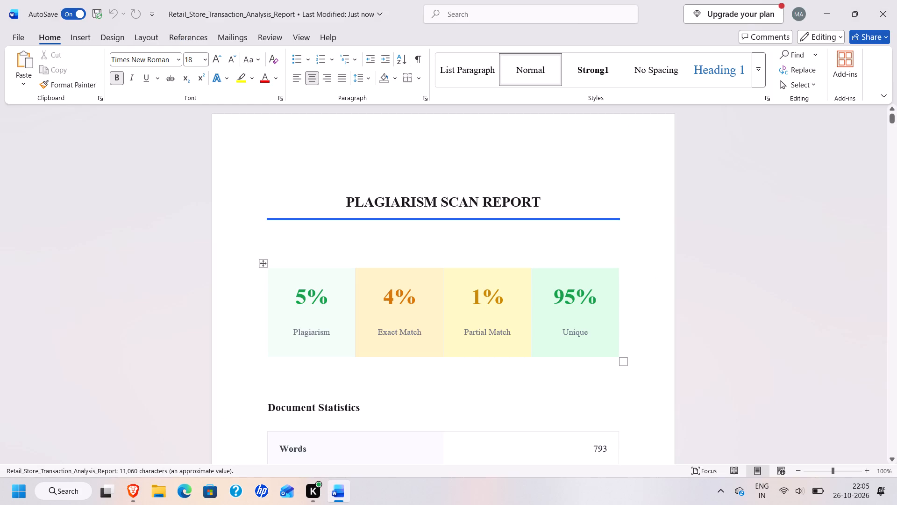
Widen the student details column of the Complex Problem Solving Self-Assessment Form table so Program fits on one line.
scroll(324, 219, "down", 2)
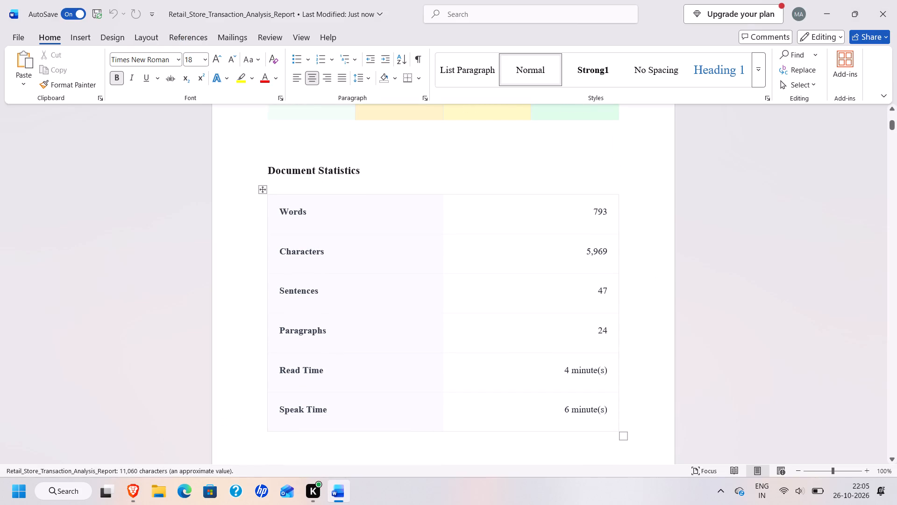
scroll(324, 219, "down", 5)
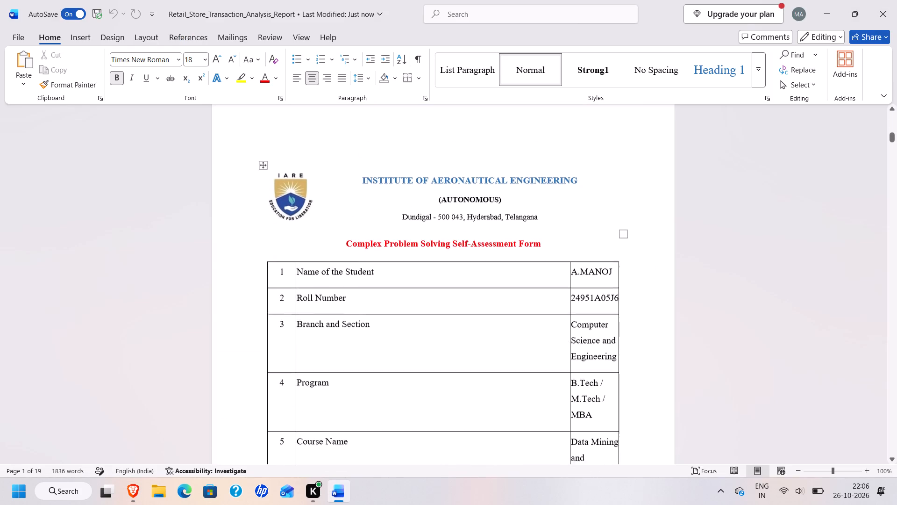
scroll(324, 219, "down", 1)
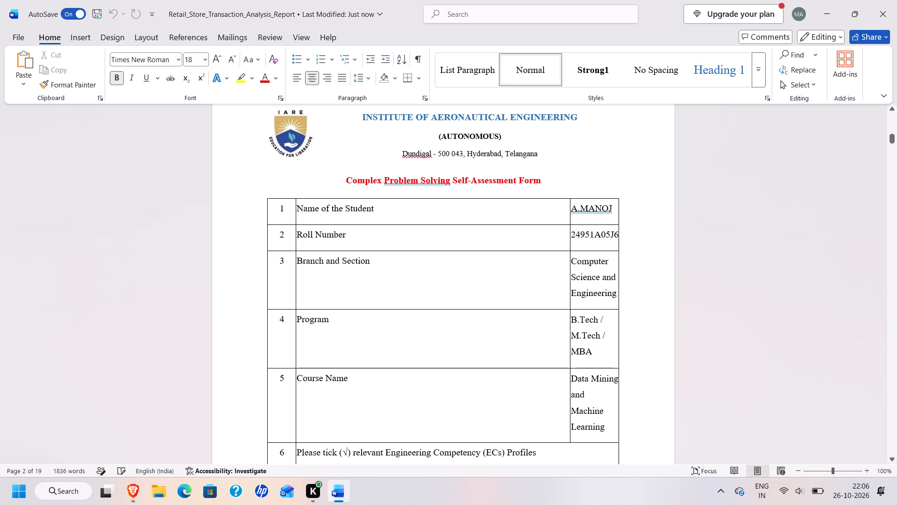
left_click_drag(570, 221, 554, 221)
left_click_drag(554, 221, 521, 229)
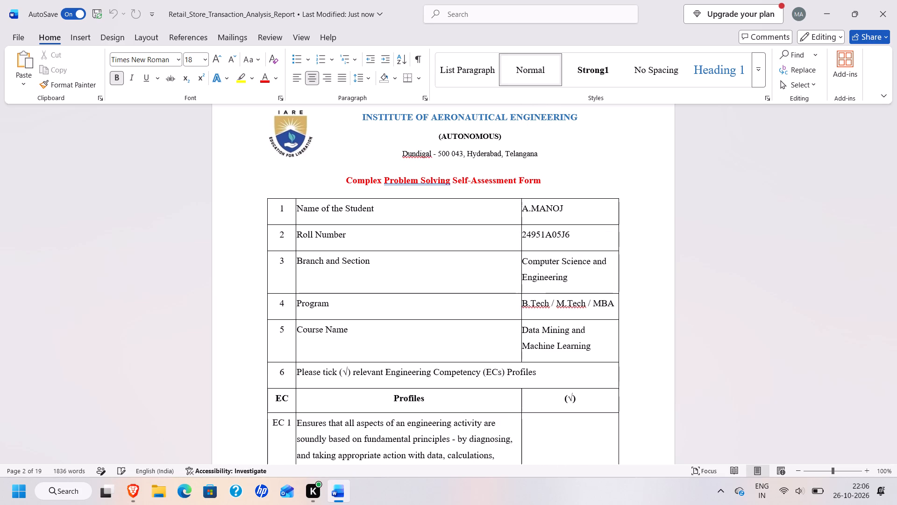
Delete the M.Tech and MBA options from the Program row, leaving only B.Tech.
left_click(615, 303)
key("BackSpace")
key("BackSpace")
key("BackSpace")
key("BackSpace")
key("BackSpace")
key("BackSpace")
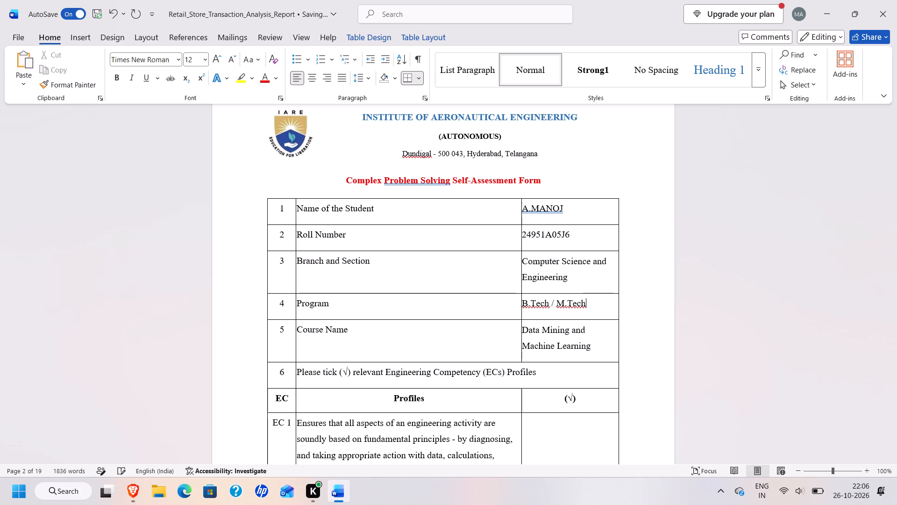
key("BackSpace")
key("BackSpace")
key("BackSpace")
key("BackSpace")
key("BackSpace")
key("BackSpace")
key("BackSpace")
key("BackSpace")
key("BackSpace")
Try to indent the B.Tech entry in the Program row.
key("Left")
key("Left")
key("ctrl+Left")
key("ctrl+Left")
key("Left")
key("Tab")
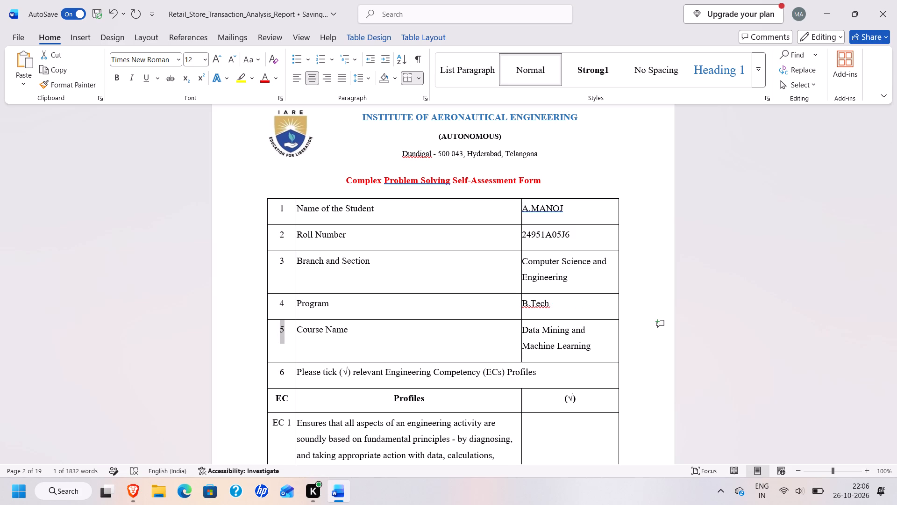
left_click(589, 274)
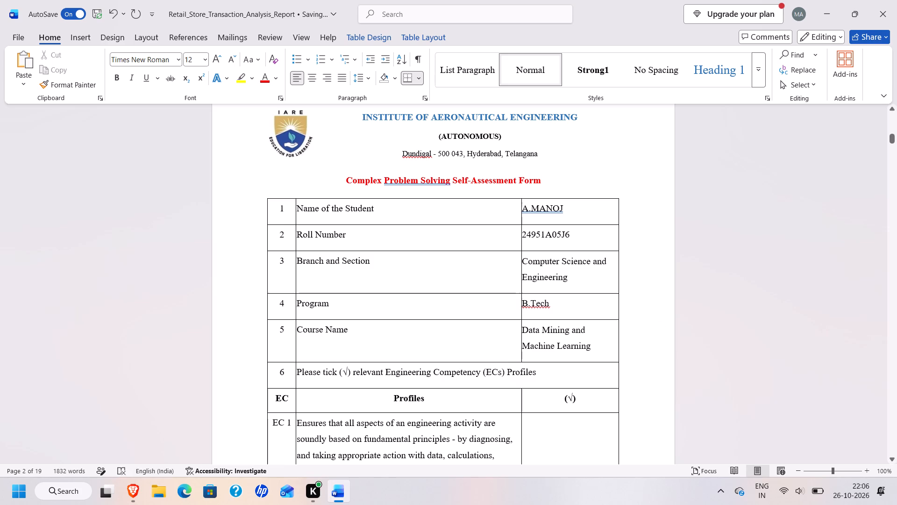
Insert a space after the initial in the Name of the Student entry.
left_click(531, 210)
key("space")
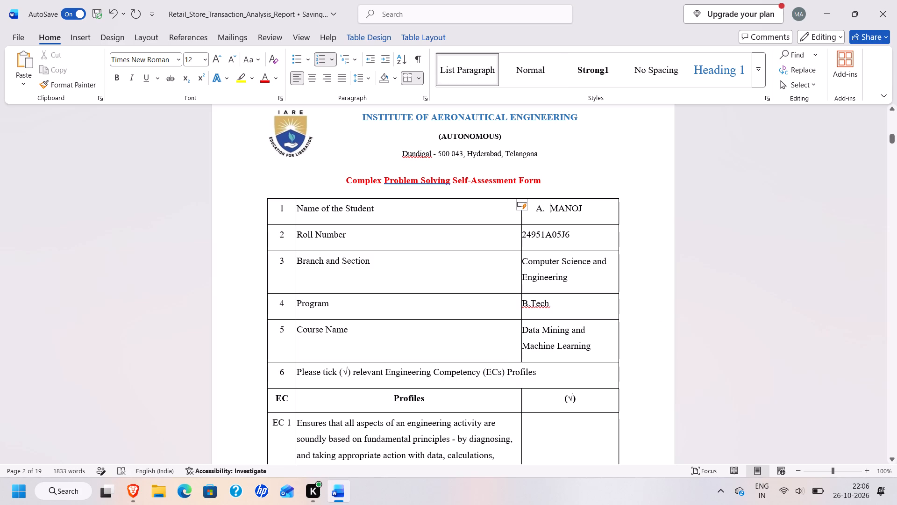
Indent the Roll Number entry with six leading spaces to line it up with the student name.
left_click(525, 235)
key("Left")
key("space")
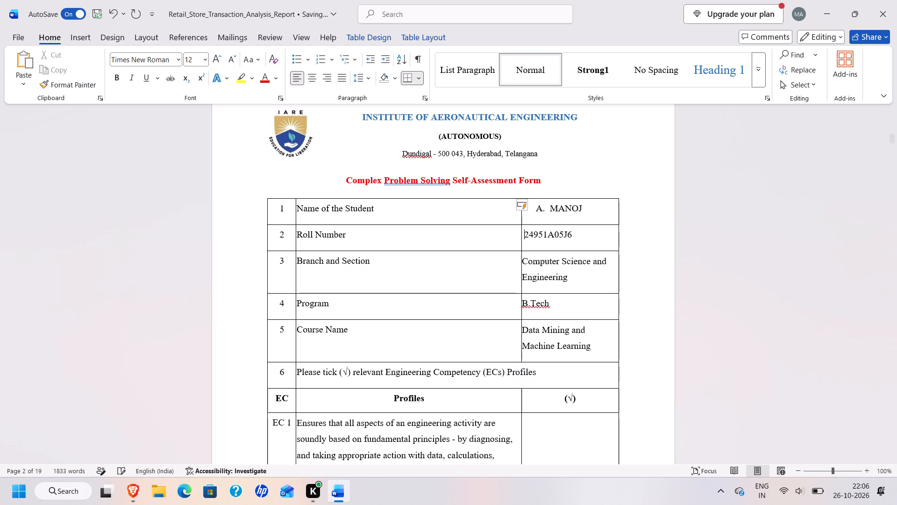
key("space")
key("space")
key("space")
key("space")
key("space")
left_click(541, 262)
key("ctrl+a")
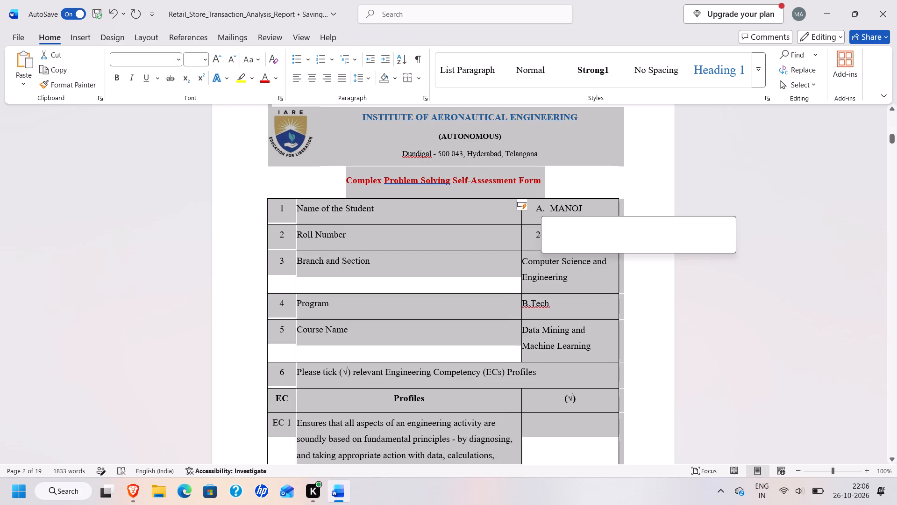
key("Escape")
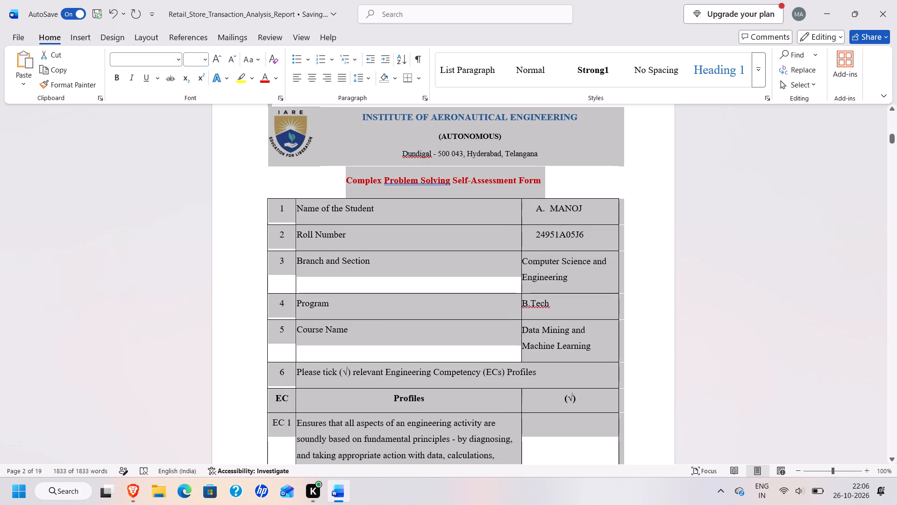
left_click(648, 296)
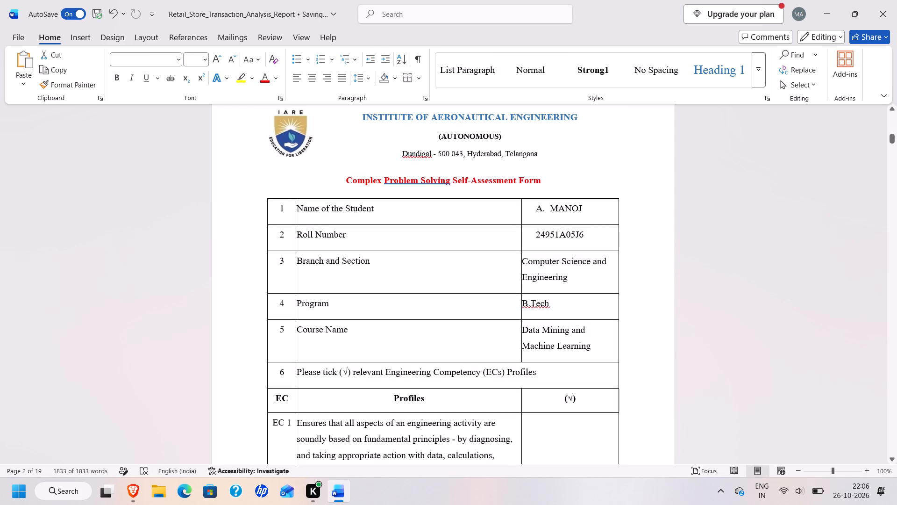
Justify the Computer Science and Engineering entry in the Branch and Section row.
left_click_drag(525, 260, 550, 274)
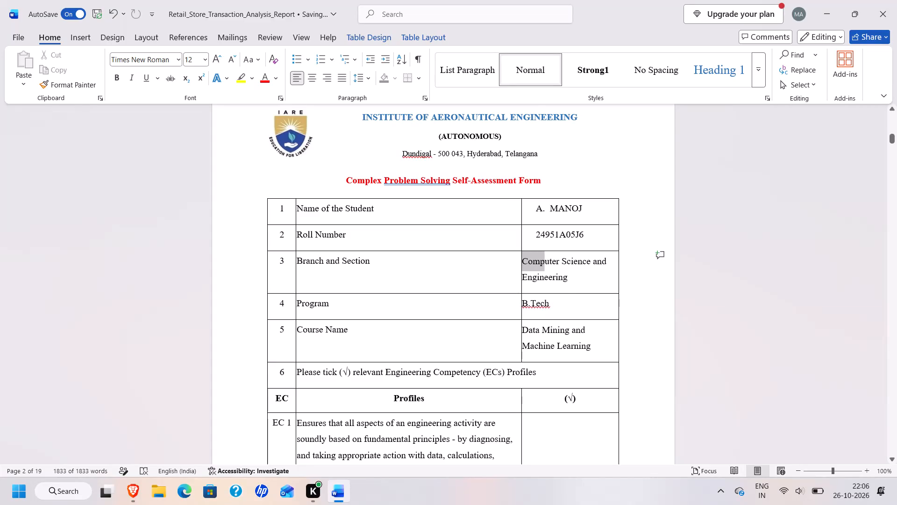
left_click_drag(550, 274, 575, 279)
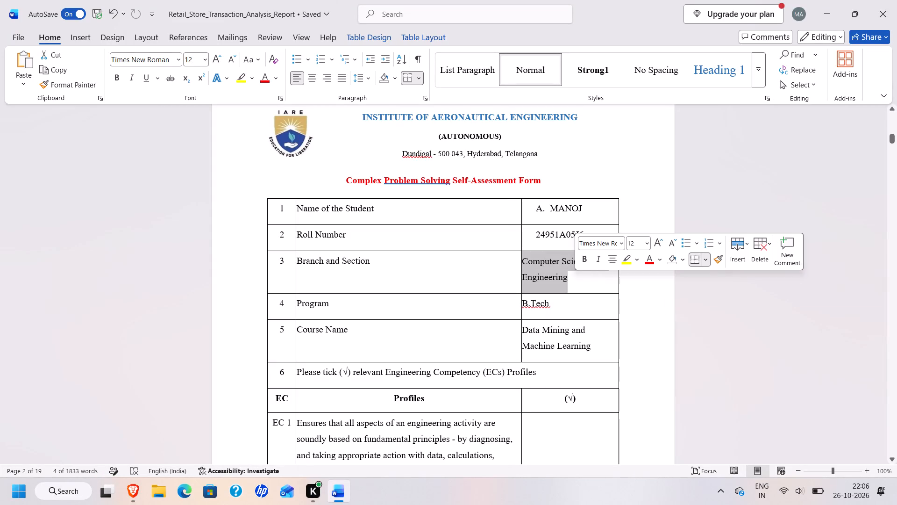
left_click(345, 78)
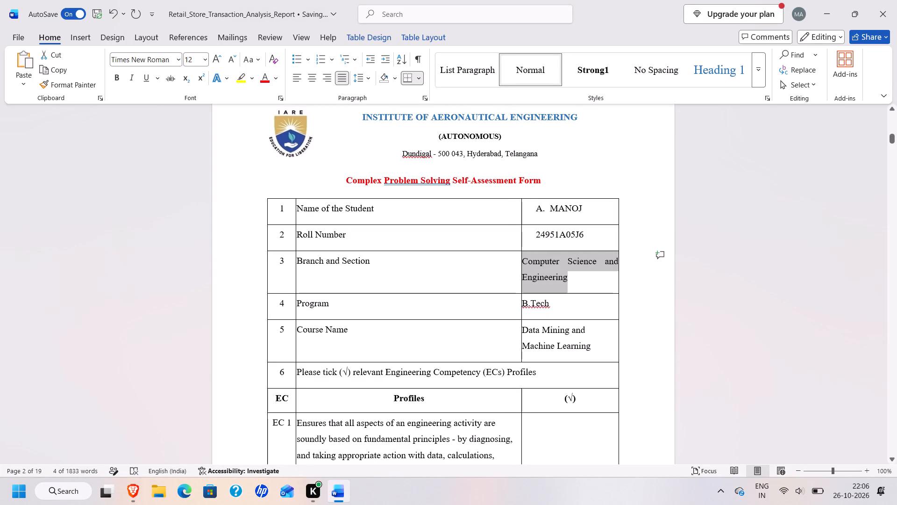
Justify the B.Tech entry in the Program row.
double_click(564, 308)
triple_click(564, 308)
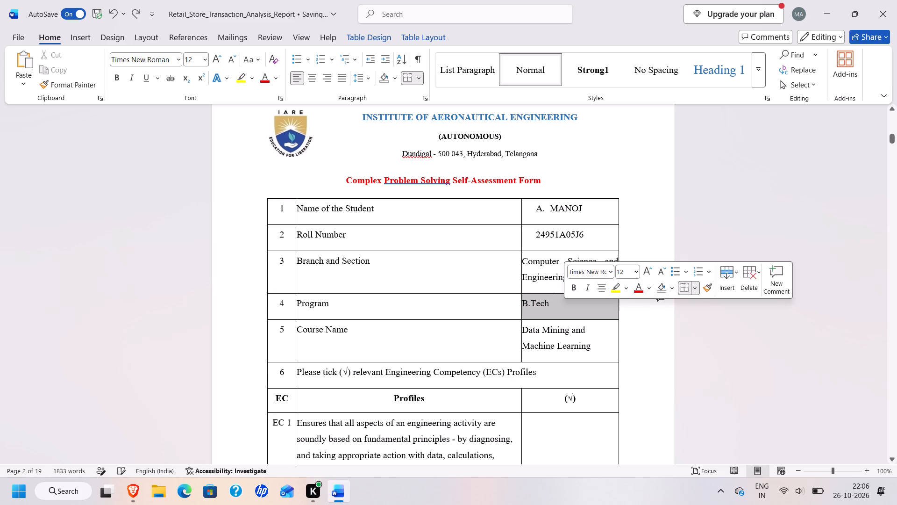
left_click(339, 75)
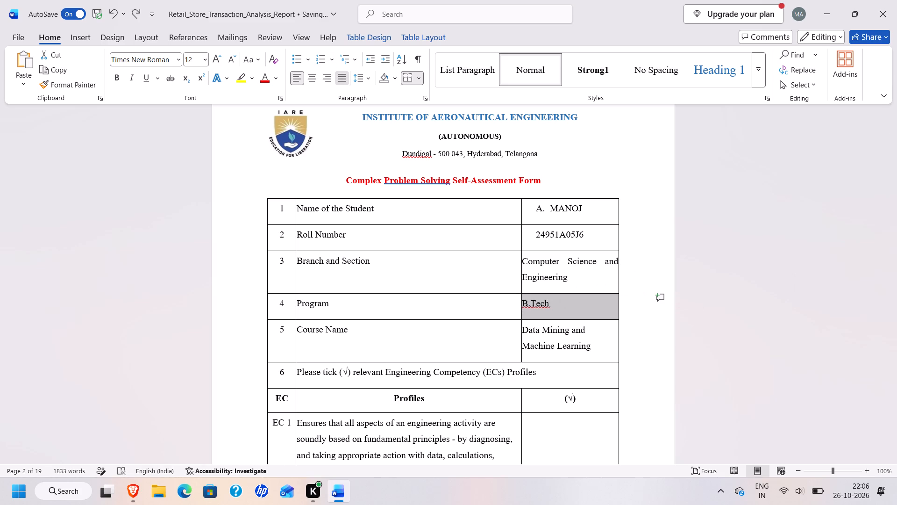
left_click(722, 263)
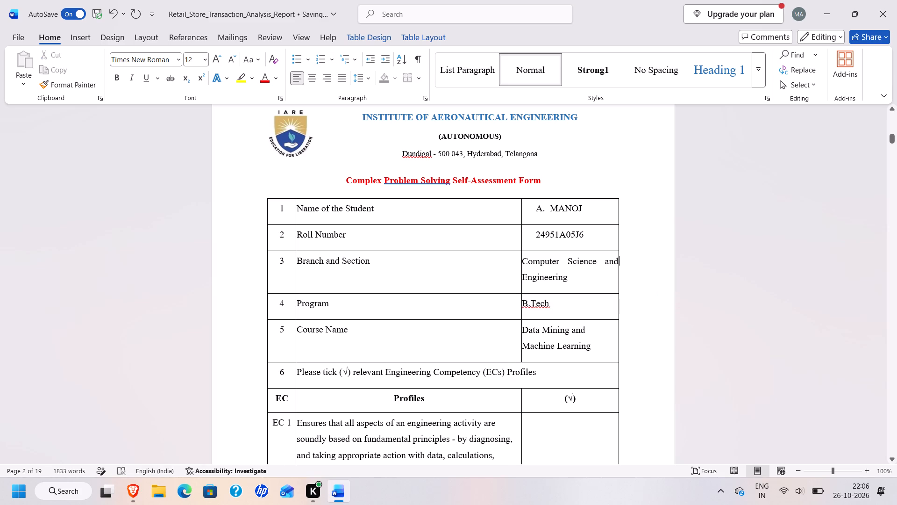
Enter 26-10-2026 after the Date label at the end of the self-assessment form.
scroll(526, 339, "down", 6)
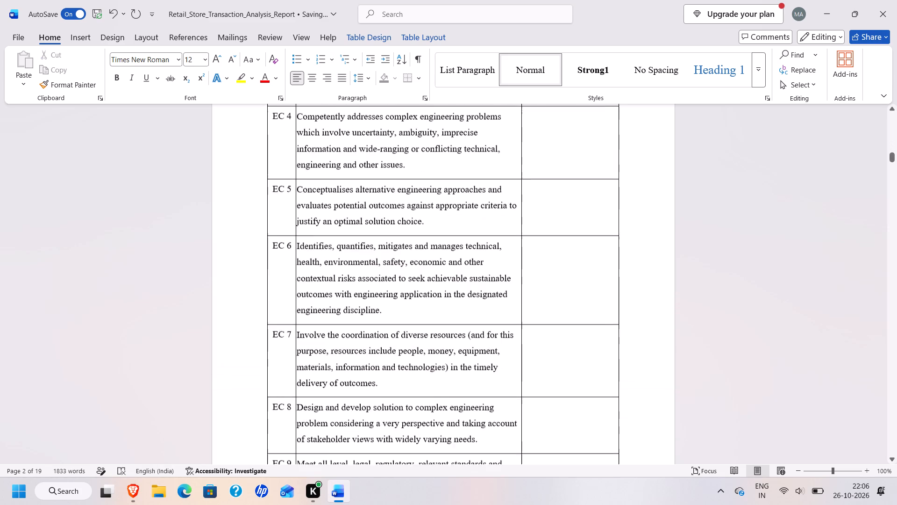
scroll(526, 339, "down", 6)
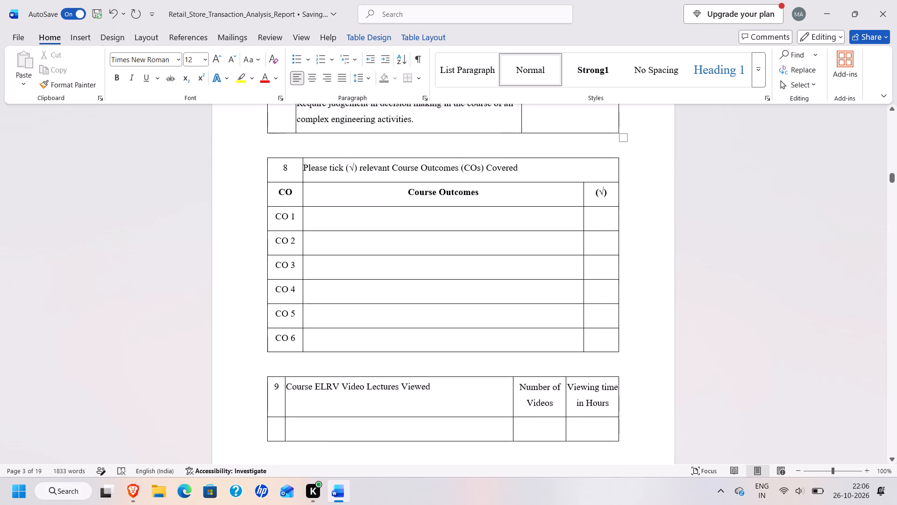
scroll(526, 339, "down", 4)
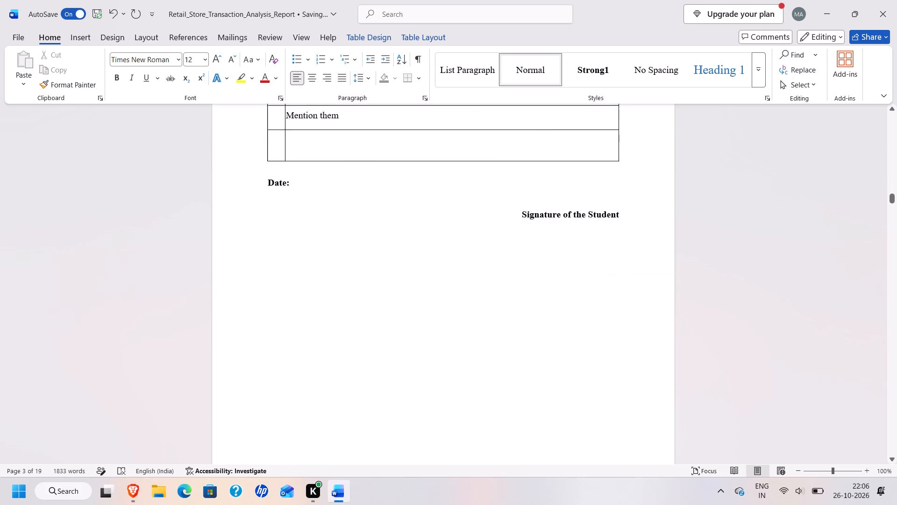
scroll(526, 339, "down", 3)
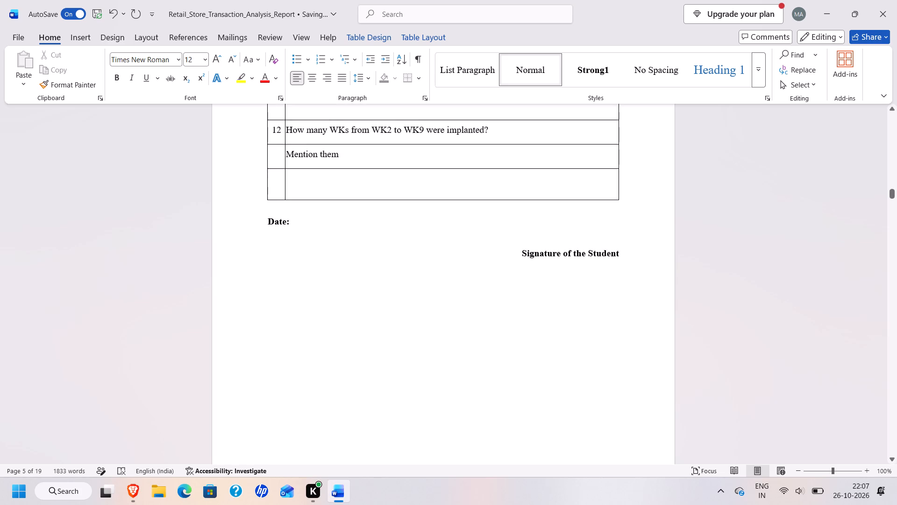
left_click(320, 169)
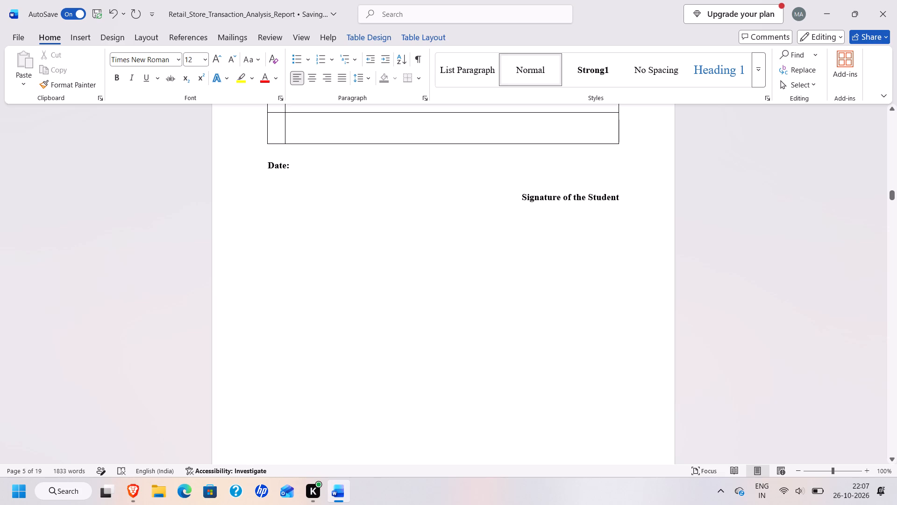
type("26")
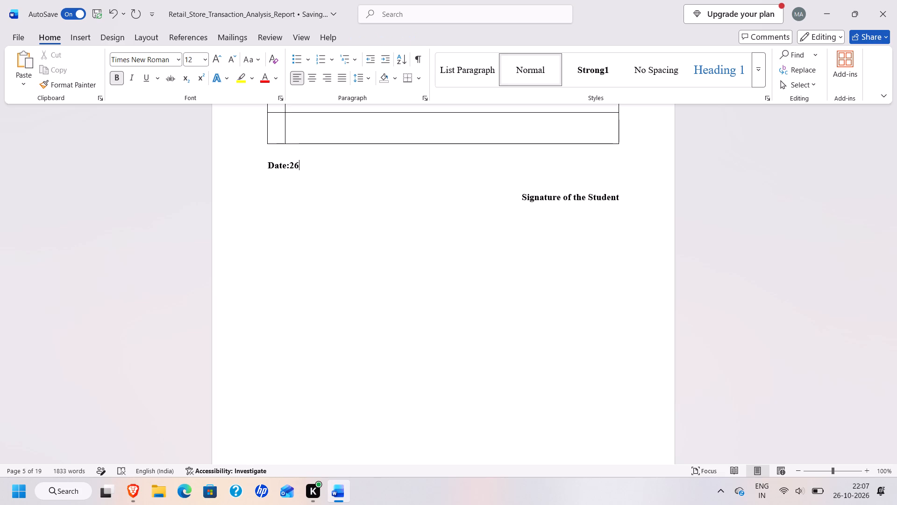
type("-10-2026")
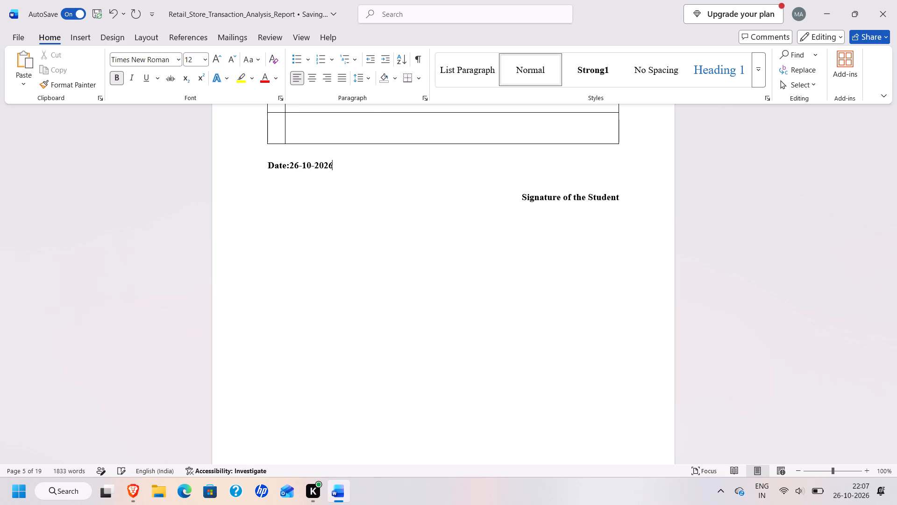
Insert a space after the initial in the student name on the project report's title page.
scroll(369, 197, "down", 2)
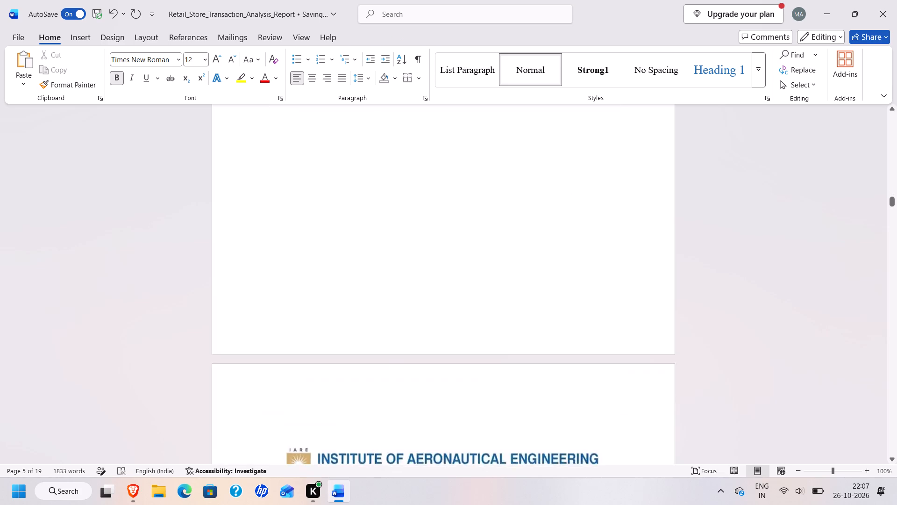
scroll(369, 197, "down", 3)
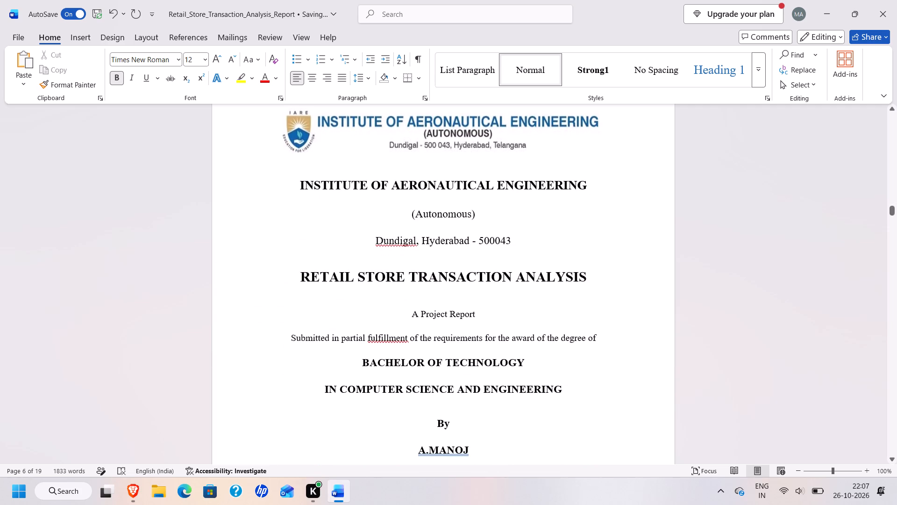
scroll(369, 197, "up", 1)
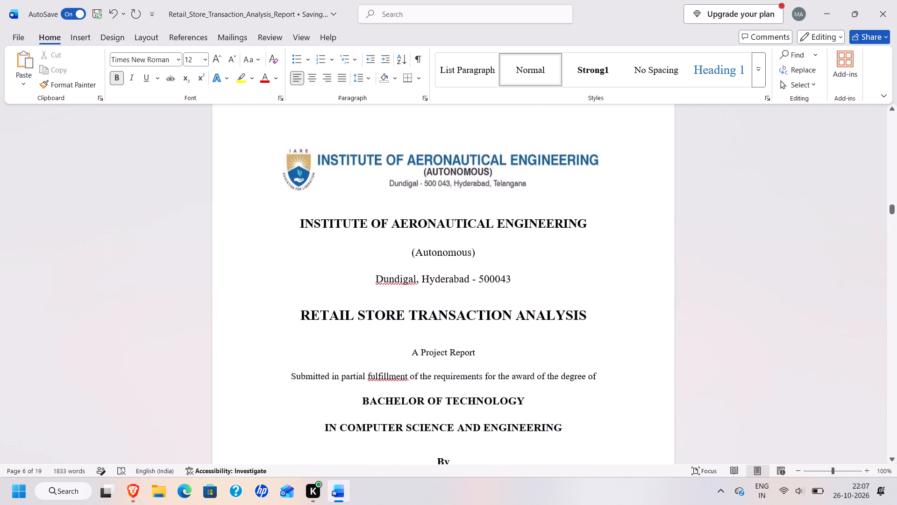
scroll(369, 197, "up", 1)
scroll(369, 197, "down", 1)
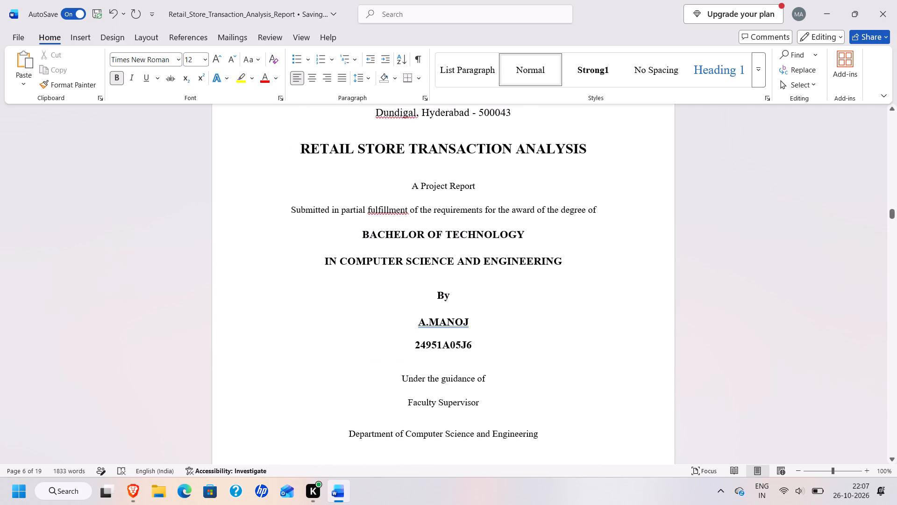
left_click(428, 317)
key("space")
scroll(428, 317, "down", 4)
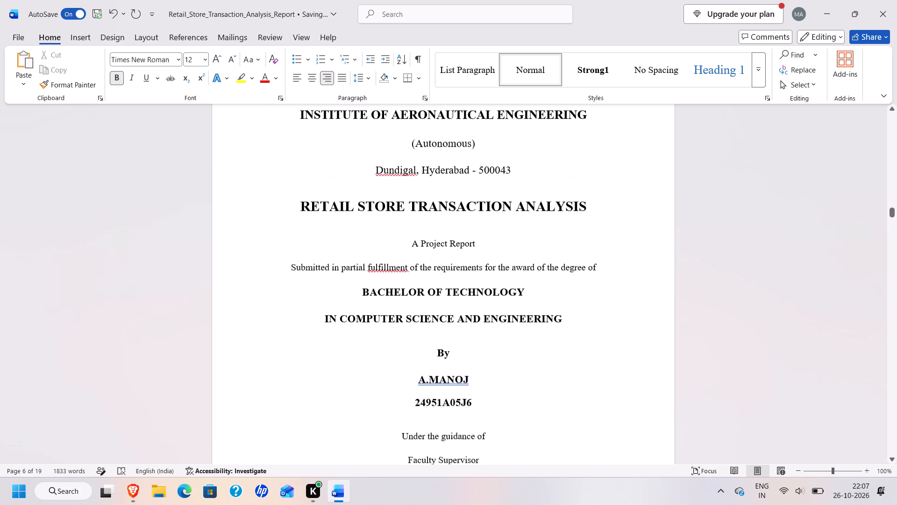
left_click(434, 378)
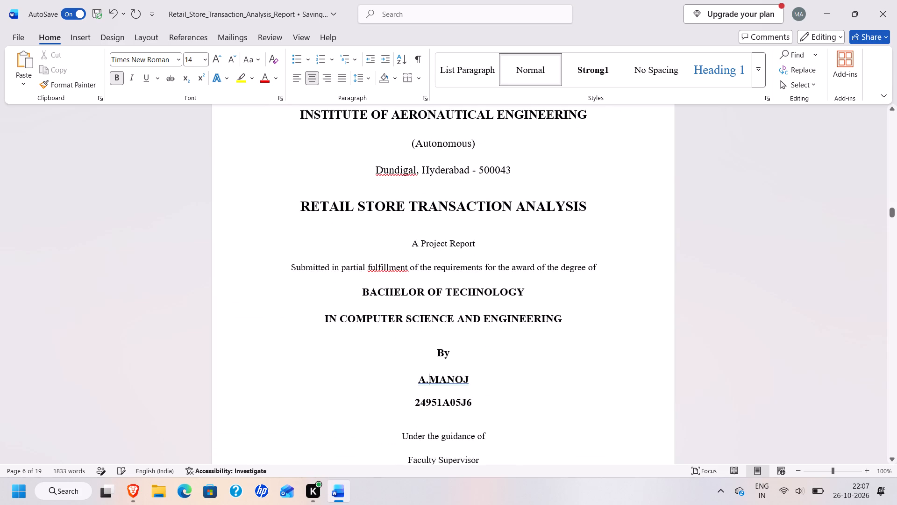
key("space")
Insert a space after the initial in the student name within the Certificate paragraph.
scroll(562, 388, "down", 1)
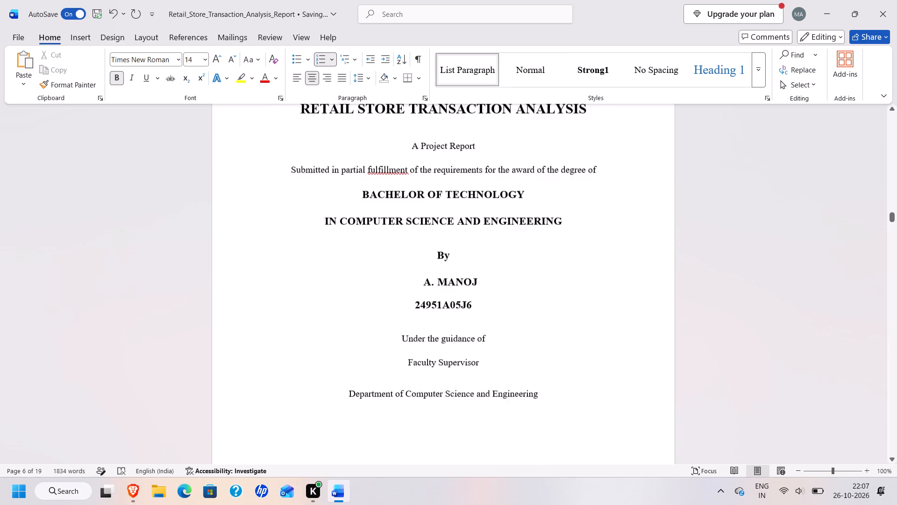
scroll(562, 388, "down", 3)
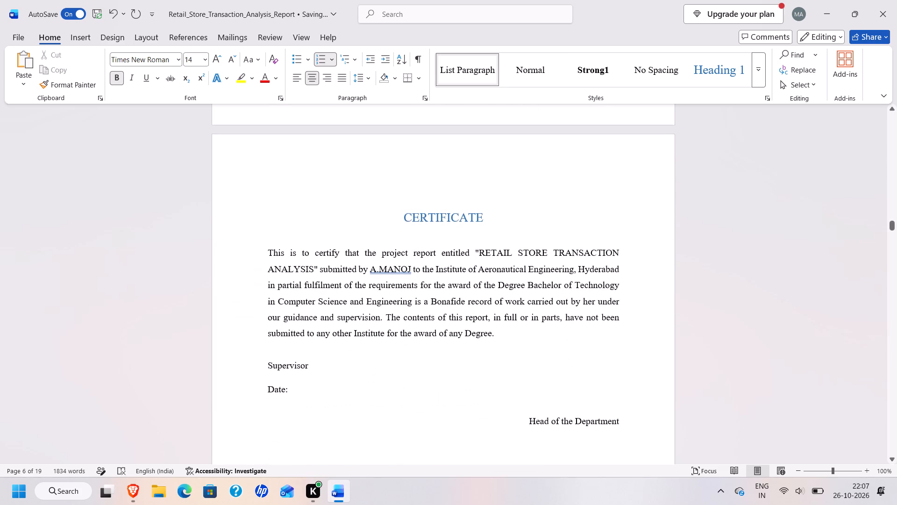
scroll(562, 388, "down", 1)
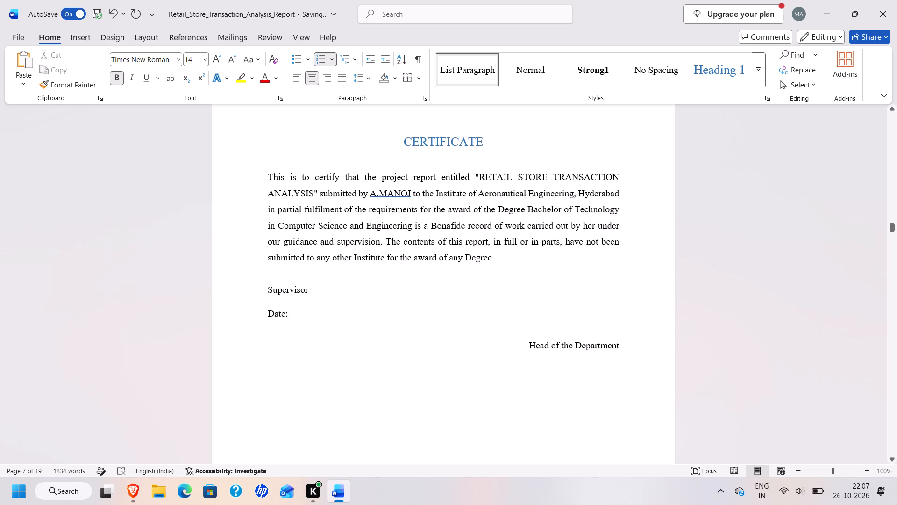
left_click(381, 193)
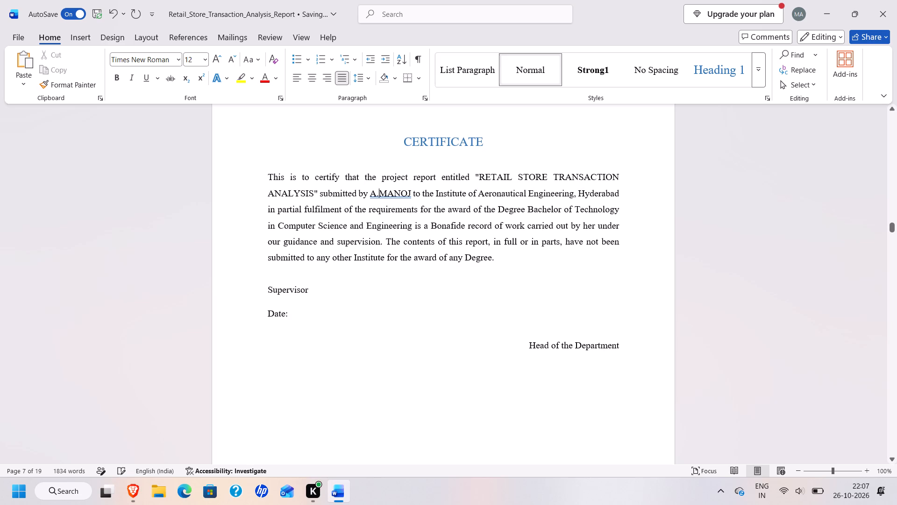
key("space")
Enter 26-10-2026 after the Date label on the Certificate page.
scroll(381, 193, "down", 2)
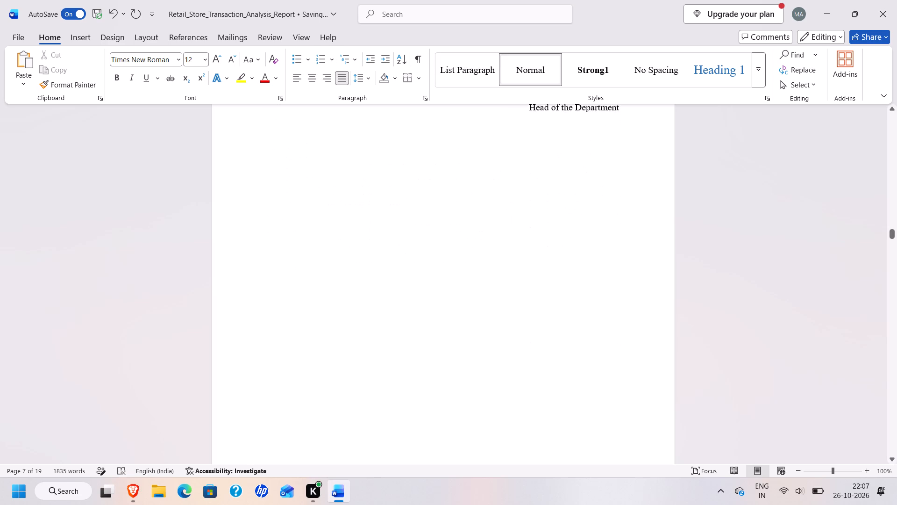
scroll(381, 193, "up", 2)
left_click(313, 353)
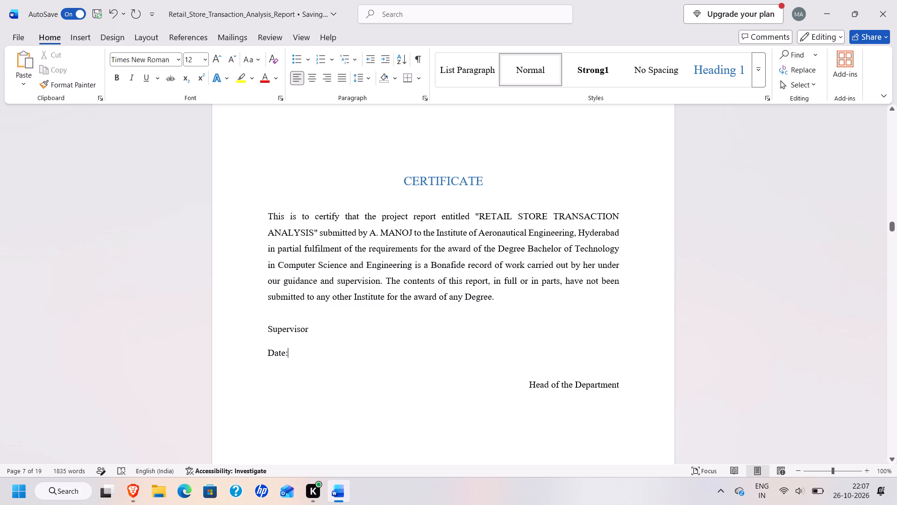
type("26-10-2026")
Shift the word Principal on the Approval Sheet toward the right margin with ten leading tab indents.
scroll(342, 353, "down", 2)
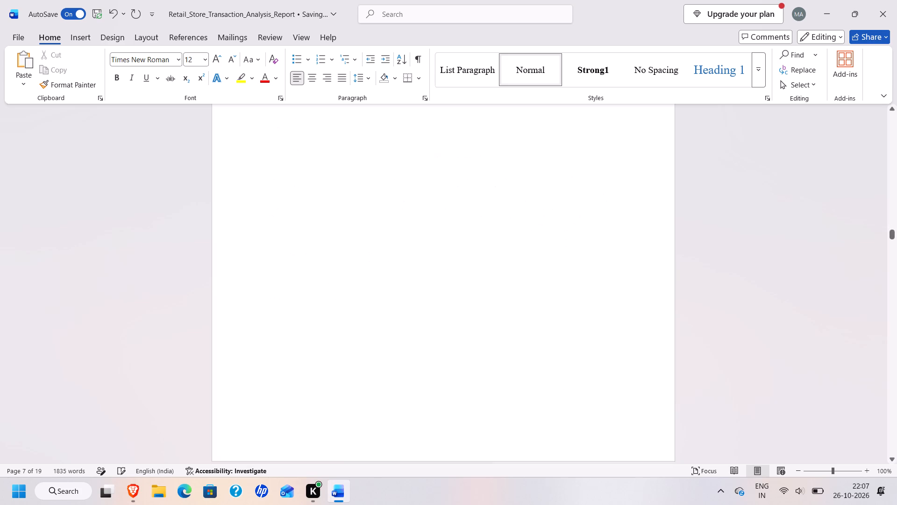
scroll(342, 353, "down", 3)
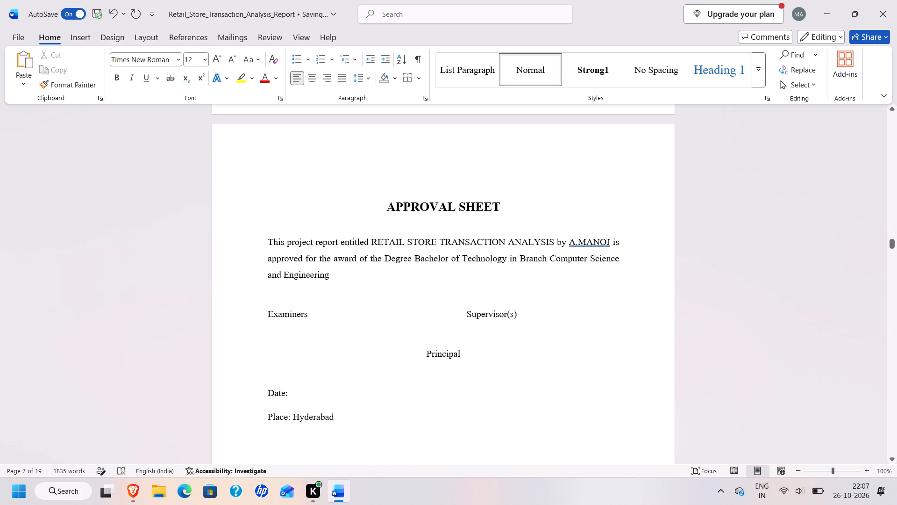
left_click(315, 396)
left_click(422, 346)
left_click(428, 360)
key("Tab")
key("Tab")
key("Tab")
key("Tab")
key("Tab")
key("Tab")
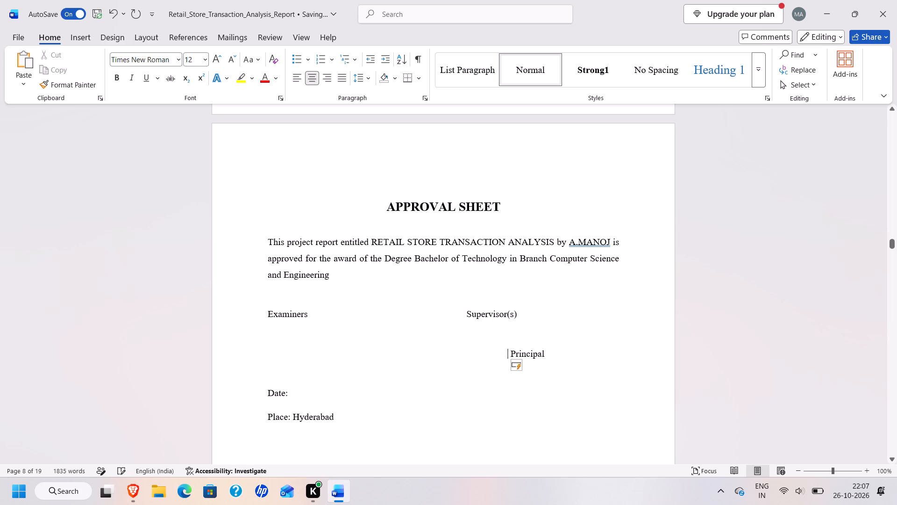
key("Tab")
key("Tab")
key("Tab")
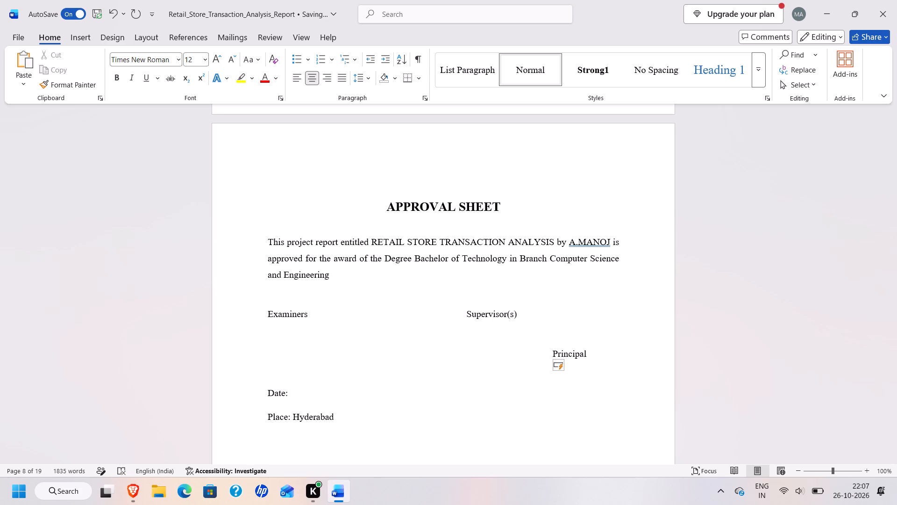
key("Tab")
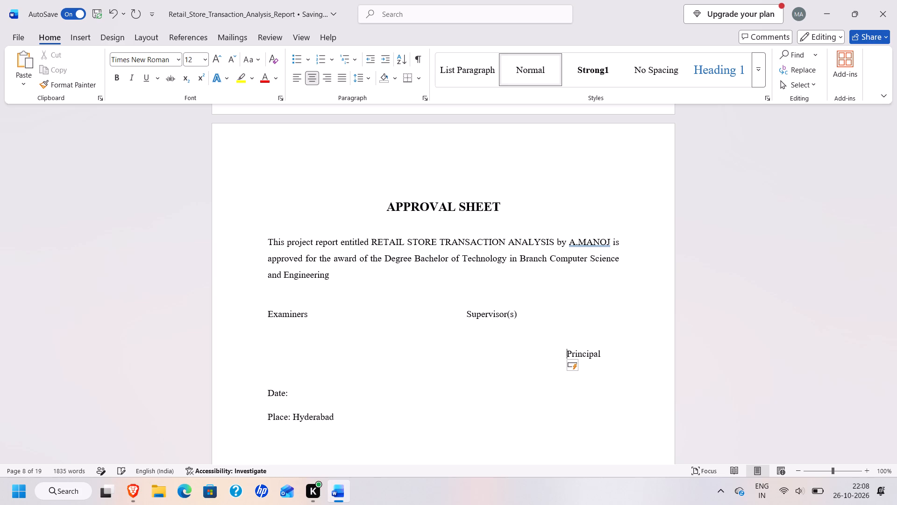
Shift Supervisor(s) on the Approval Sheet toward the right margin with four additional tabs.
left_click(465, 317)
key("Tab")
key("Tab")
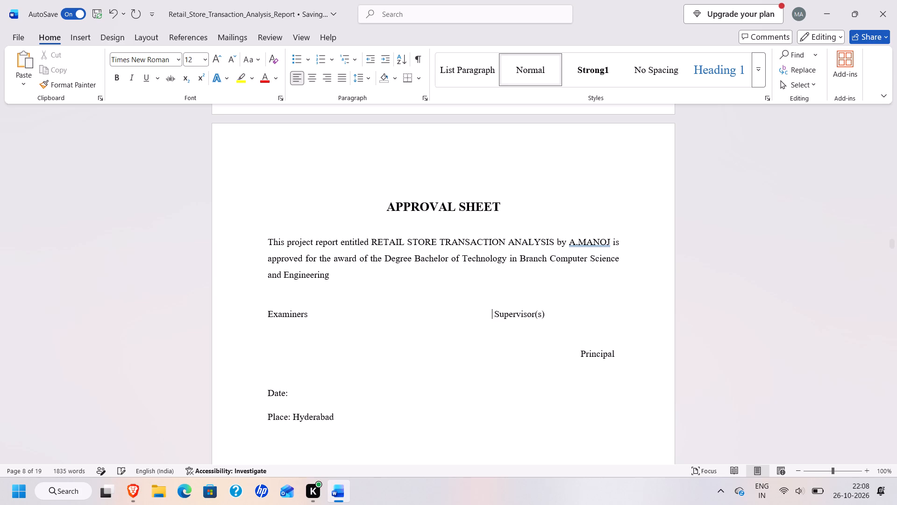
key("Tab")
key("Tab")
key("Tab")
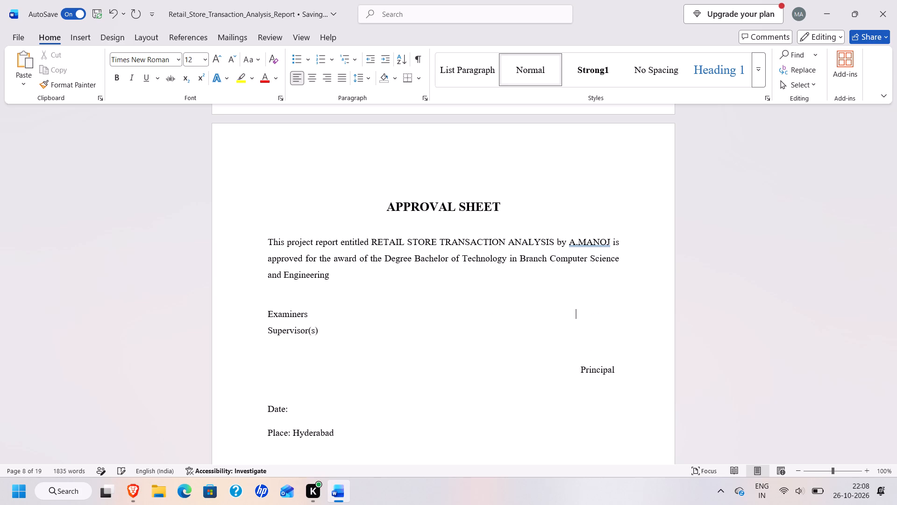
key("BackSpace")
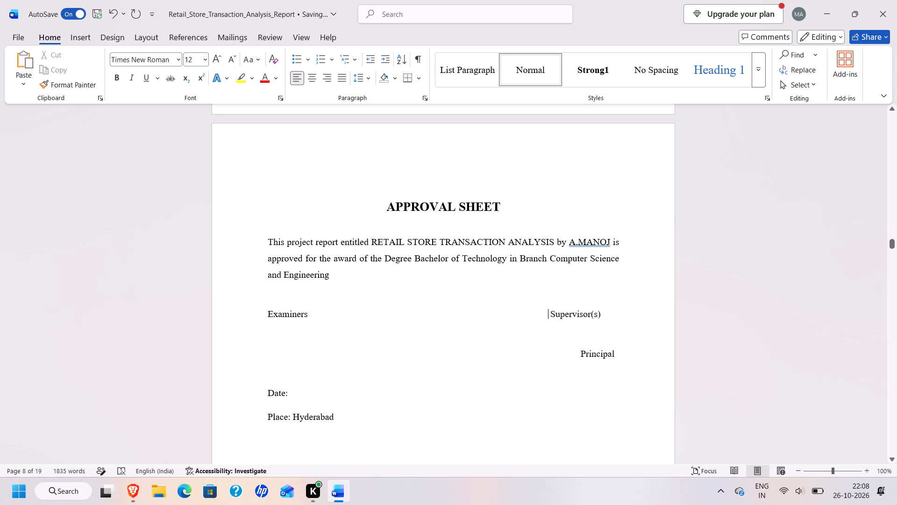
Reset Principal on the Approval Sheet to left alignment and indent it with ten tabs to line up beneath Supervisor(s).
left_click(581, 354)
key("BackSpace")
key("BackSpace")
key("BackSpace")
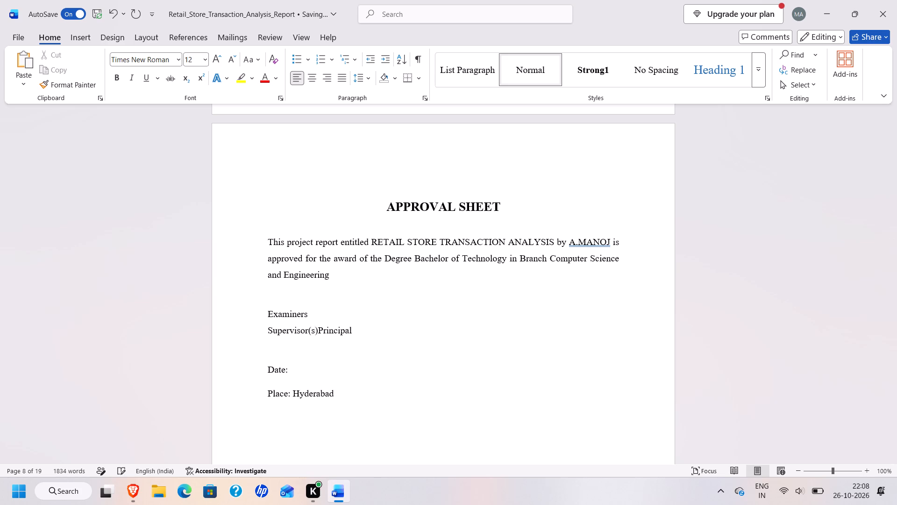
key("ctrl+z")
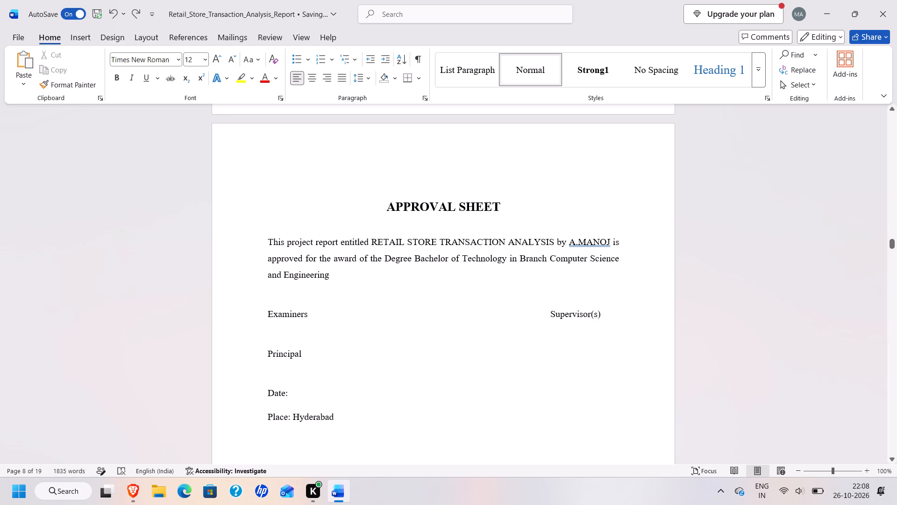
left_click(532, 315)
left_click(263, 359)
key("Tab")
key("Tab")
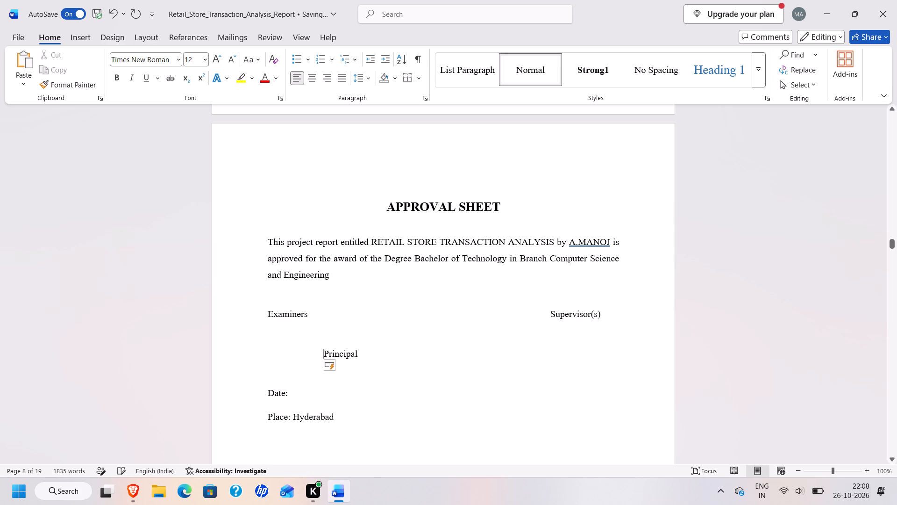
key("Tab")
key("Tab")
key("Tab")
key("Tab")
key("Tab")
key("Tab")
key("Tab")
key("Tab")
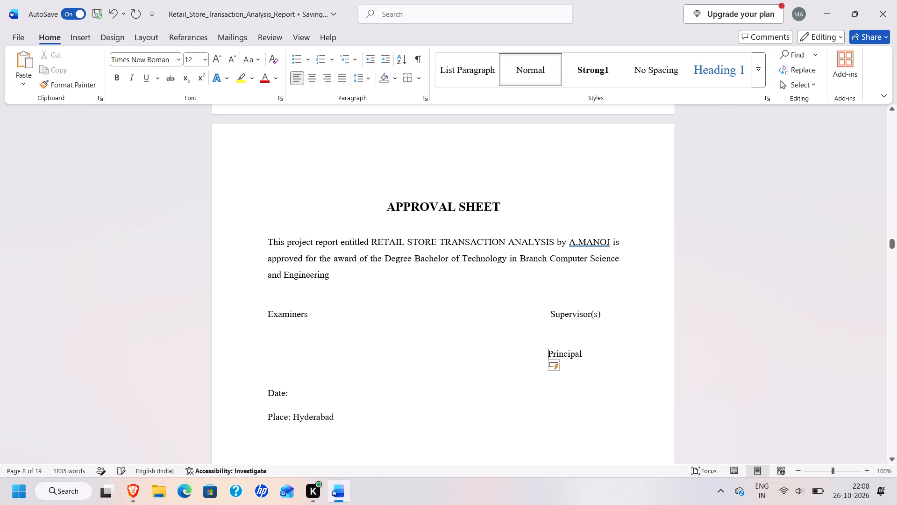
key("Tab")
key("BackSpace")
Insert a space after the initial in the student name in the Declaration's opening sentence.
scroll(263, 359, "down", 2)
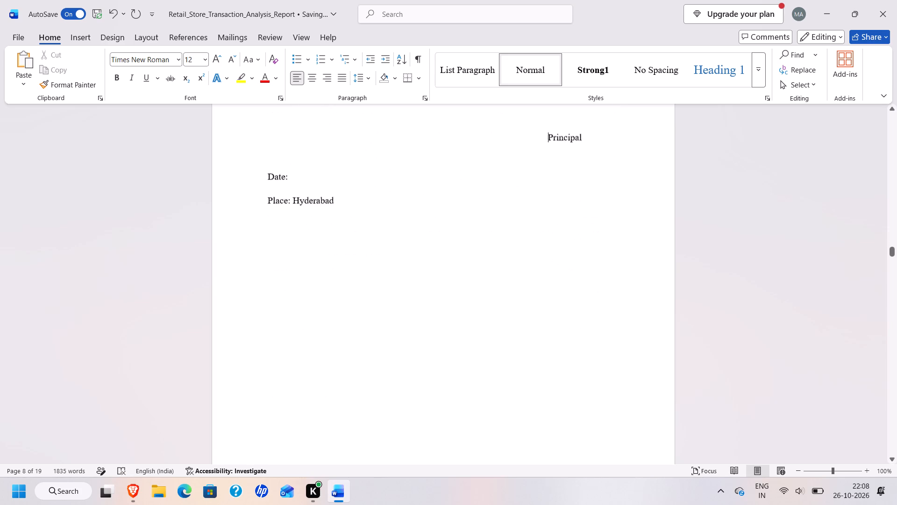
scroll(237, 362, "down", 6)
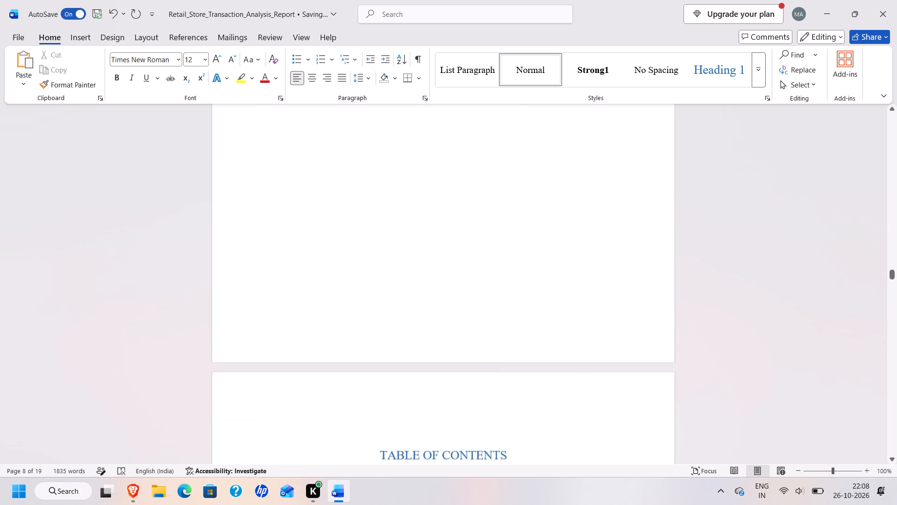
scroll(237, 362, "down", 4)
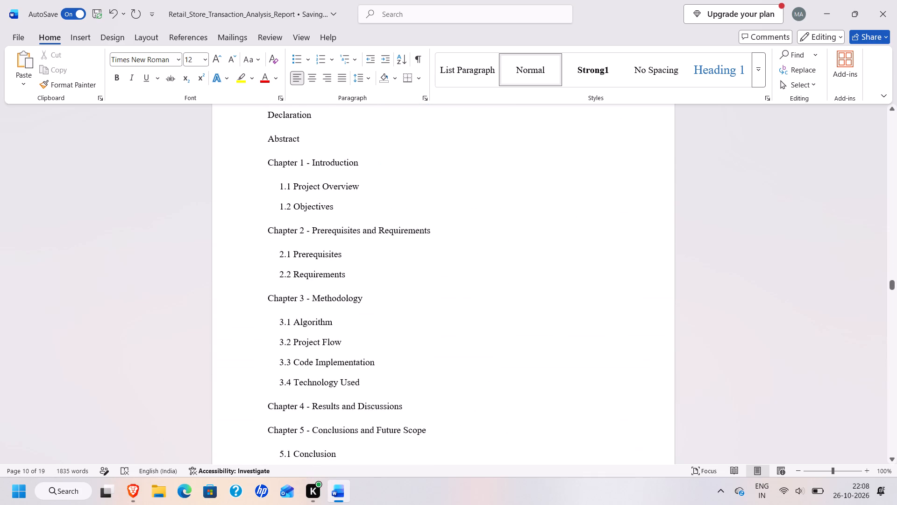
scroll(237, 362, "down", 3)
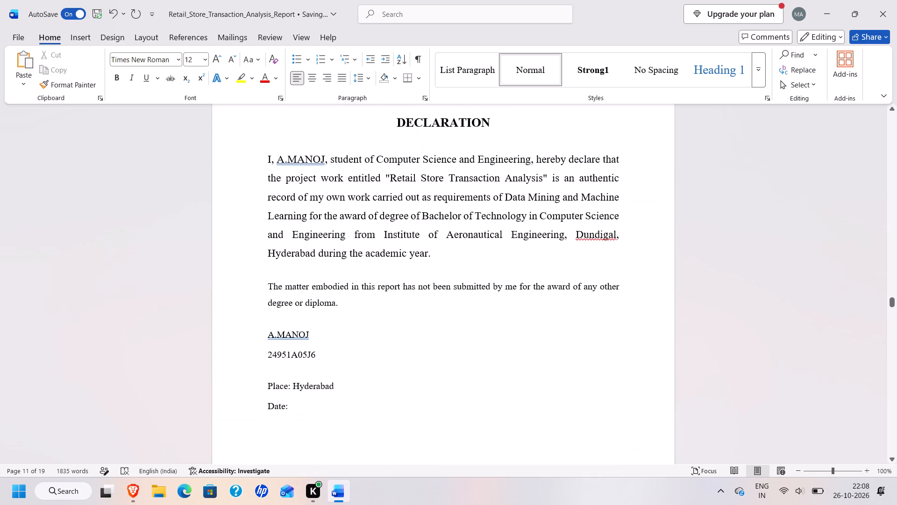
left_click(289, 161)
key("space")
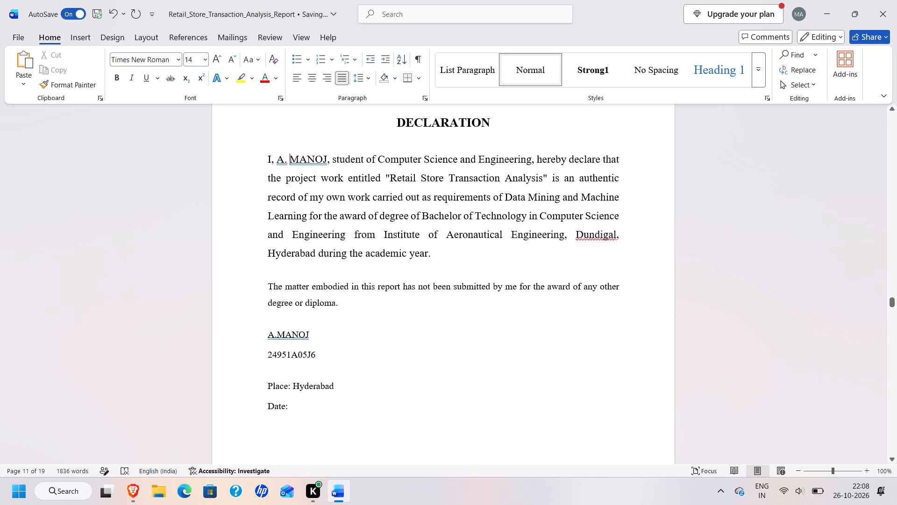
Replace the comma after the opening word I in the Declaration with a space.
left_click(328, 158)
left_click(275, 159)
key("BackSpace")
key("space")
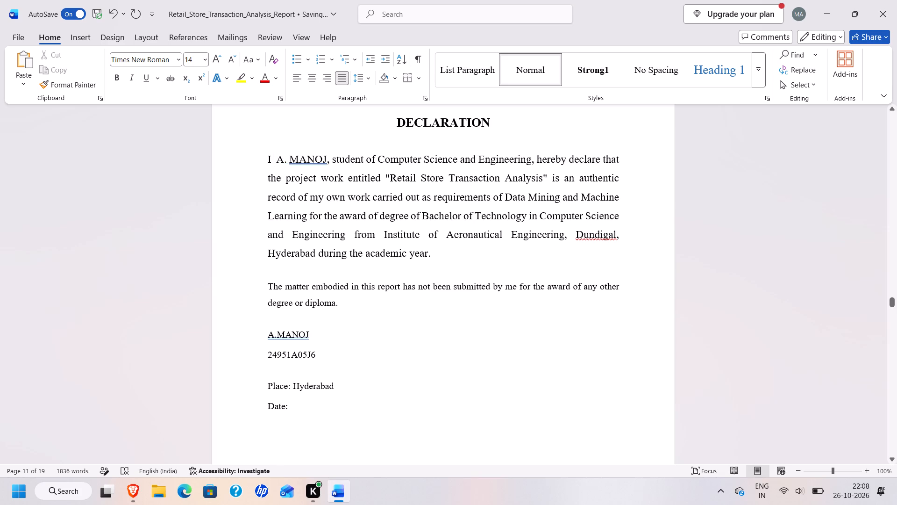
Try deleting the comma after the student name in the Declaration, and undo both that and the extra space after I.
left_click(326, 159)
left_click(326, 159)
key("Right")
key("BackSpace")
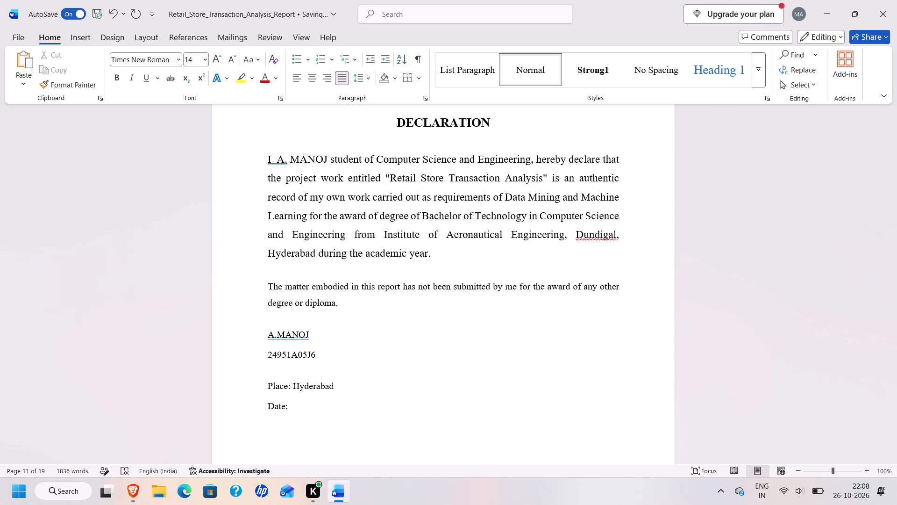
key("ctrl+z")
key("ctrl+z")
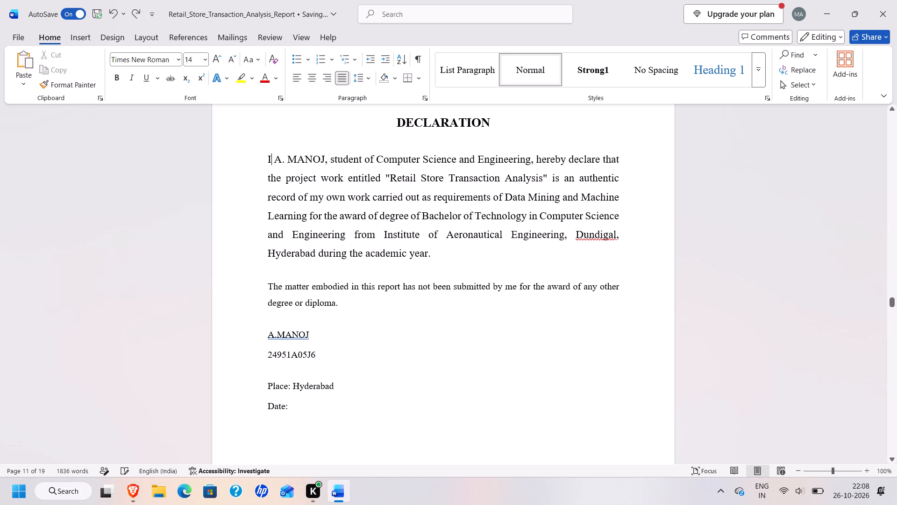
left_click(317, 276)
Insert a space after the initial in the student name above the roll number on the Declaration page.
left_click(278, 334)
key("space")
Enter 26-10-2026 after the Date label on the Declaration page.
scroll(278, 334, "down", 1)
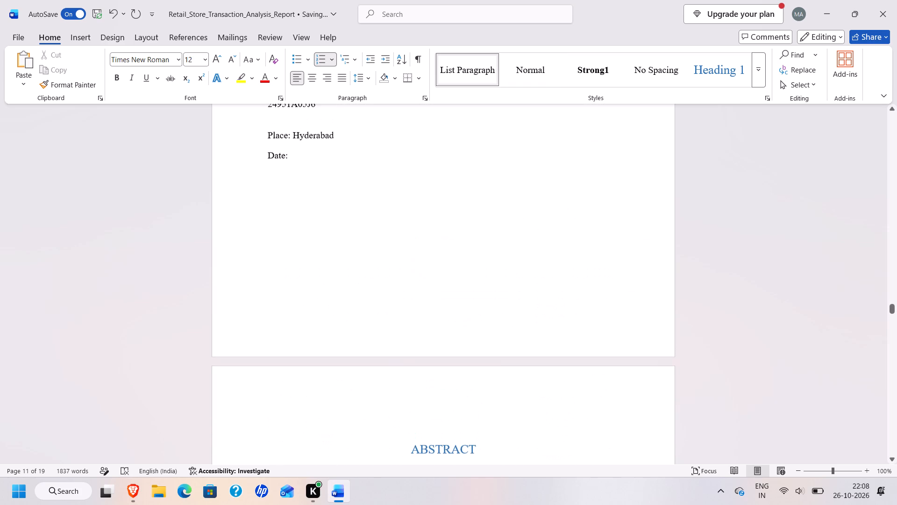
left_click(310, 160)
type("26-10-2026")
Look through the remaining report pages from the Abstract to the References, and return to the first page.
scroll(310, 241, "down", 4)
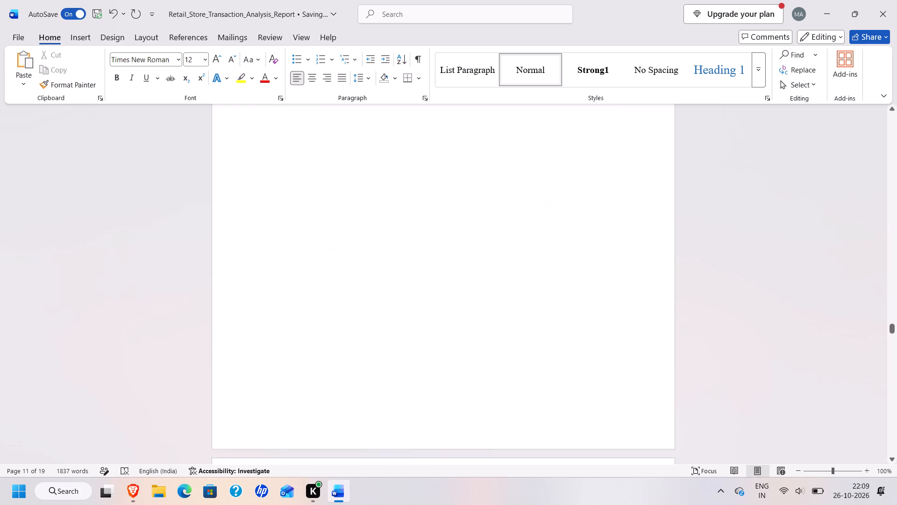
scroll(310, 241, "down", 16)
scroll(310, 241, "down", 11)
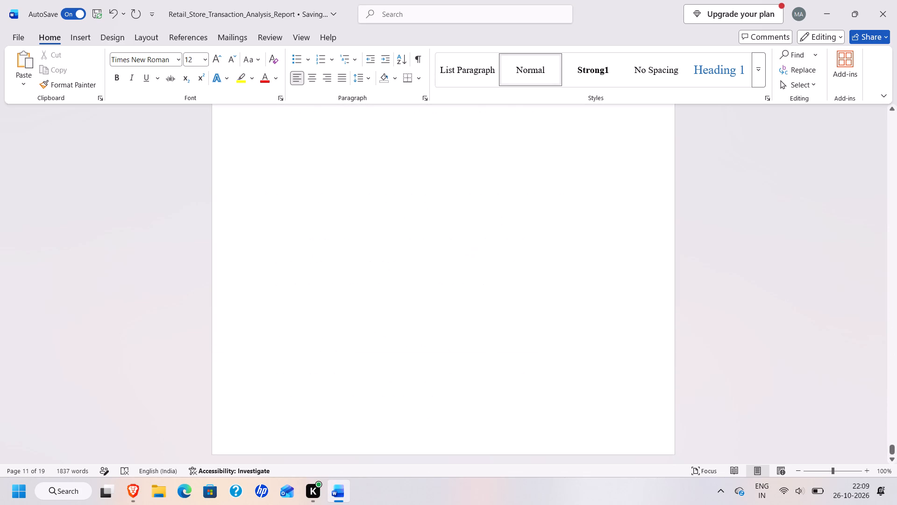
scroll(310, 241, "down", 1)
scroll(310, 241, "up", 1)
scroll(310, 241, "down", 1)
scroll(310, 241, "up", 1)
scroll(310, 241, "down", 8)
scroll(310, 241, "up", 6)
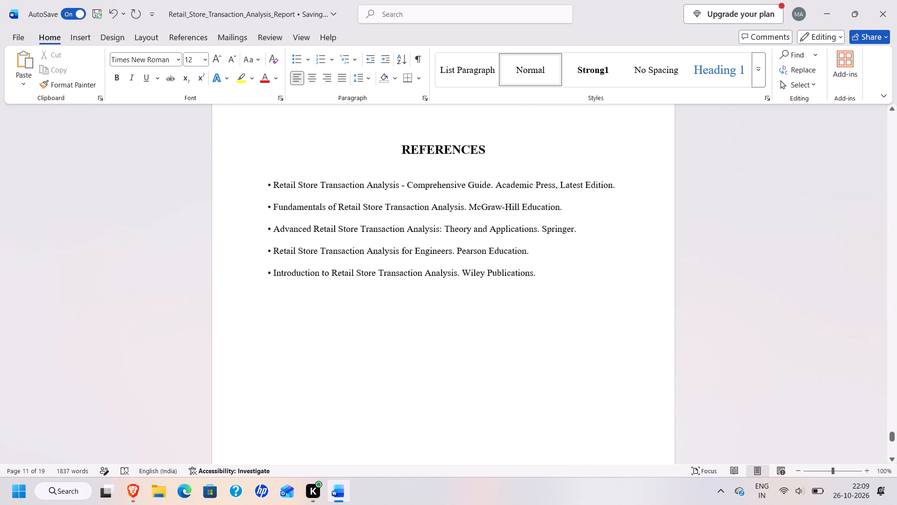
scroll(310, 241, "up", 16)
scroll(310, 241, "up", 19)
scroll(310, 241, "up", 9)
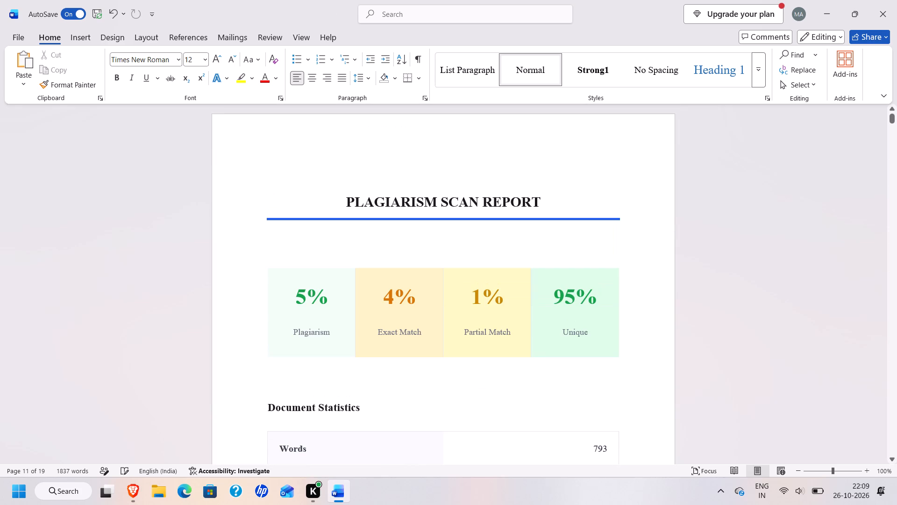
Save the report.
key("ctrl+s")
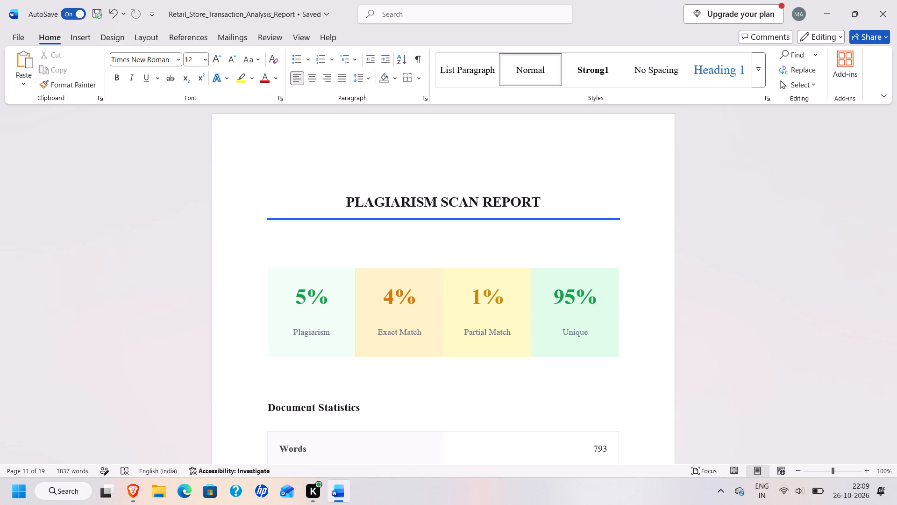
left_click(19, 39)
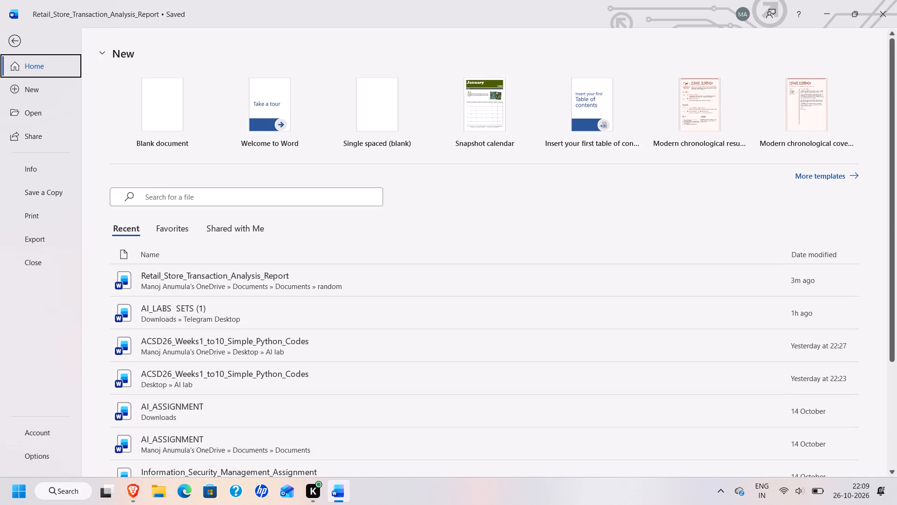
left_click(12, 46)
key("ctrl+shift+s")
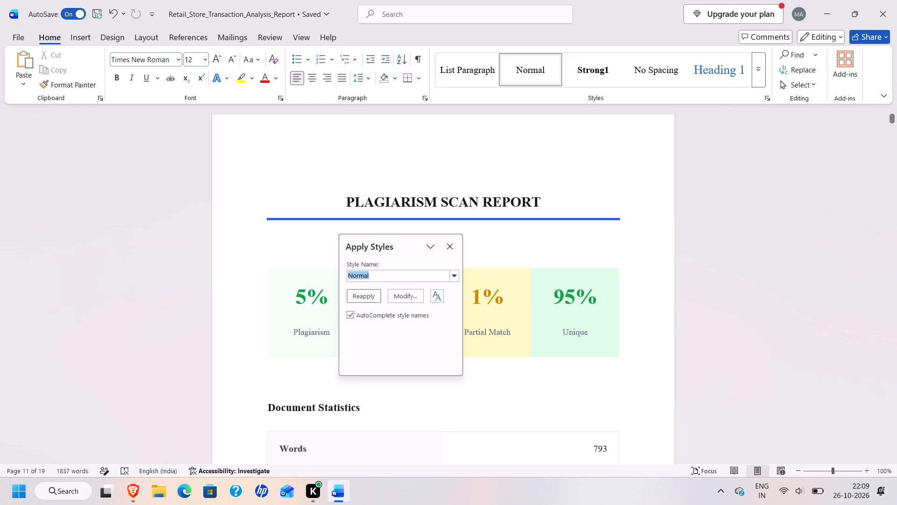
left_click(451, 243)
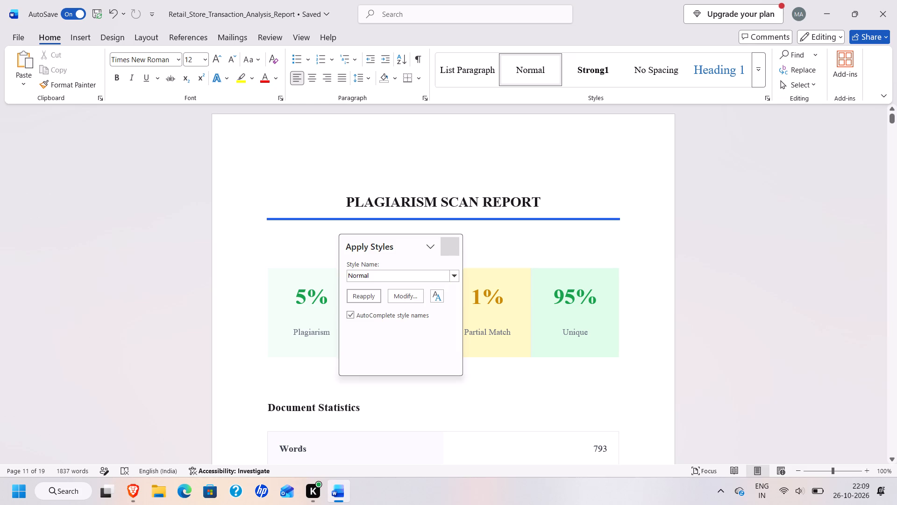
Save the report once more.
key("ctrl+s")
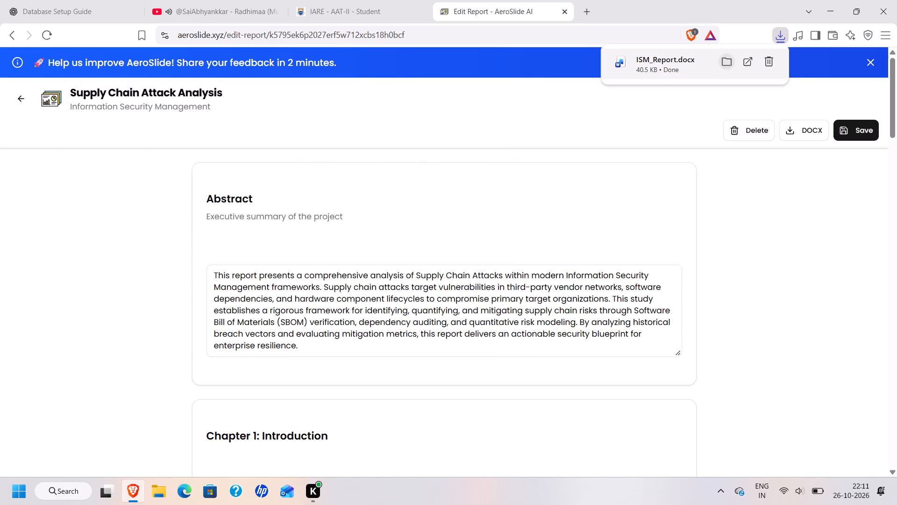
Show the downloaded file in its folder and rename Retail_Store_Transaction_Analysis_Report there as DMML_Report.
left_click(725, 56)
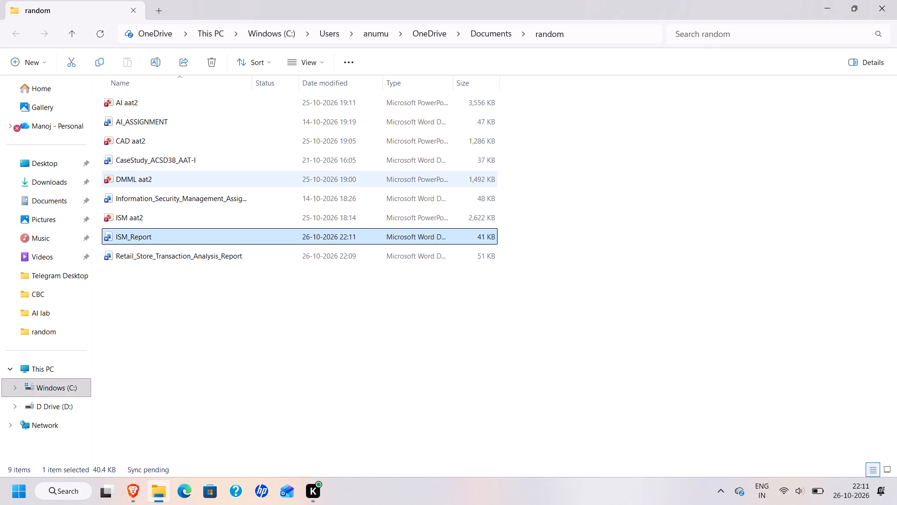
right_click(239, 249)
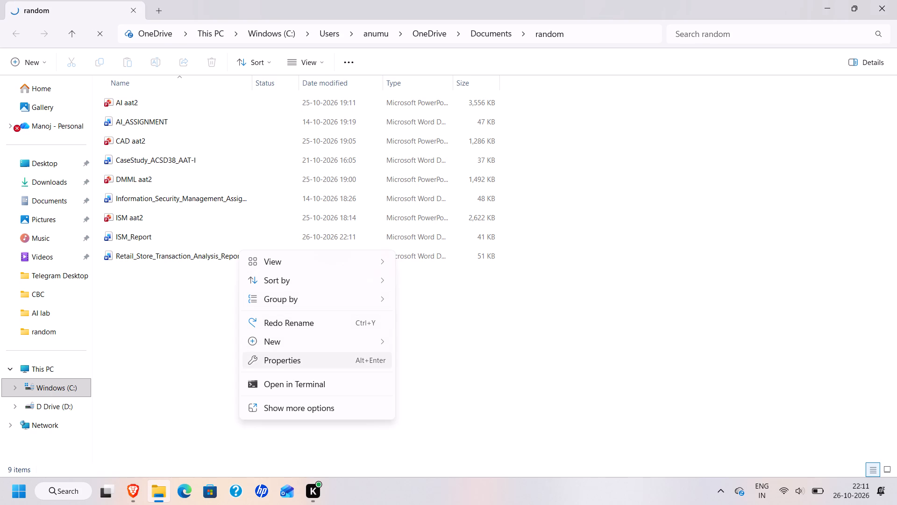
left_click(172, 257)
right_click(172, 257)
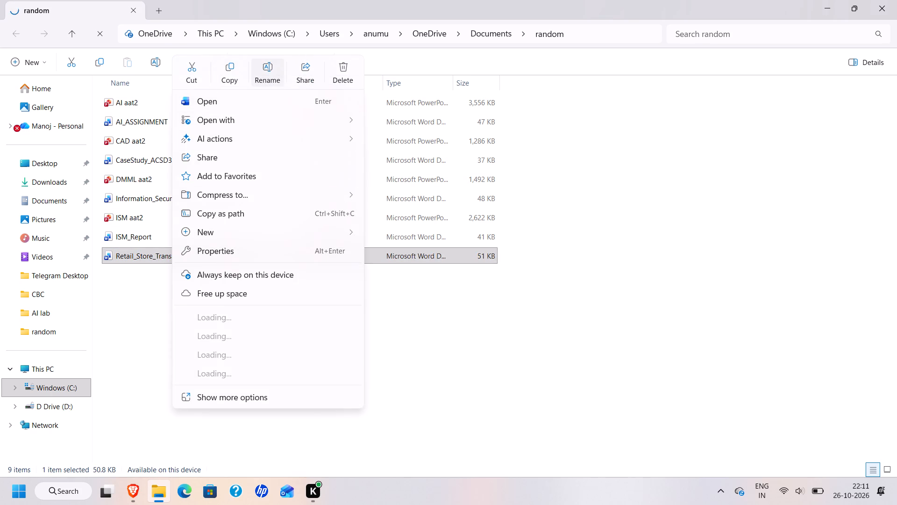
left_click(273, 73)
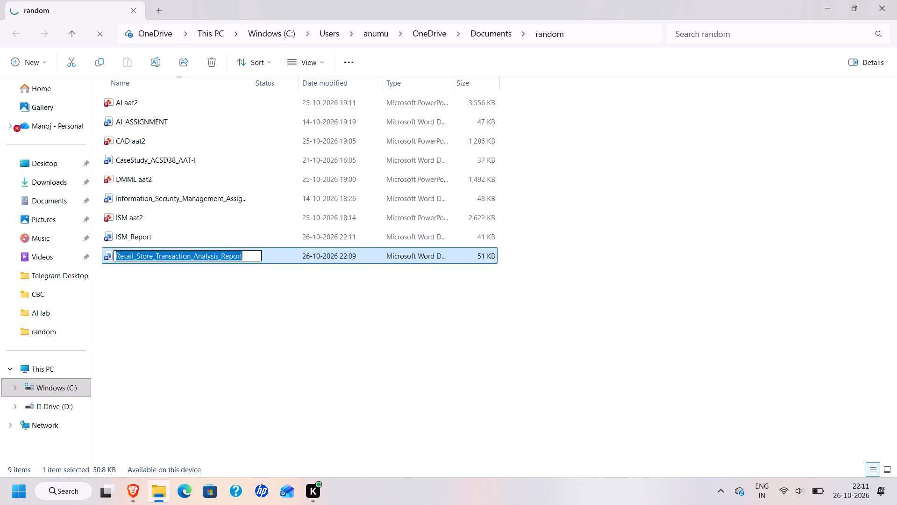
left_click(221, 252)
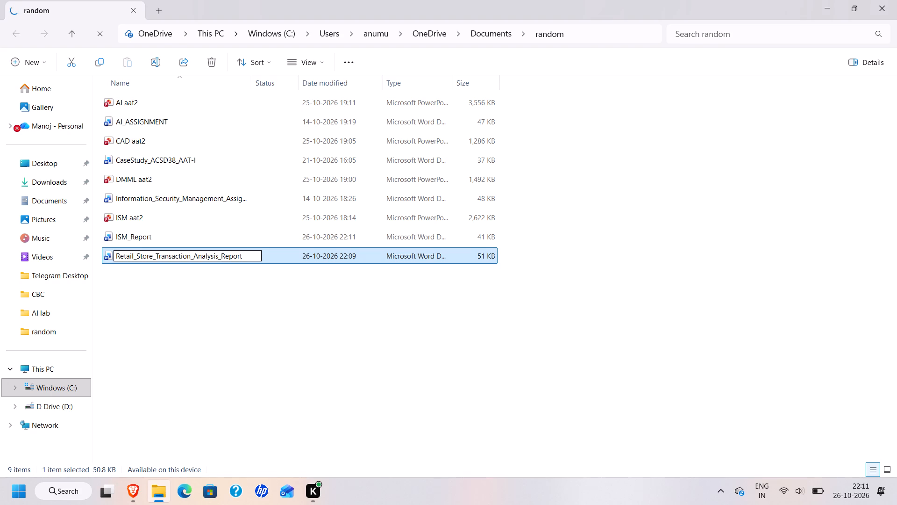
left_click(219, 255)
left_click_drag(219, 255, 174, 259)
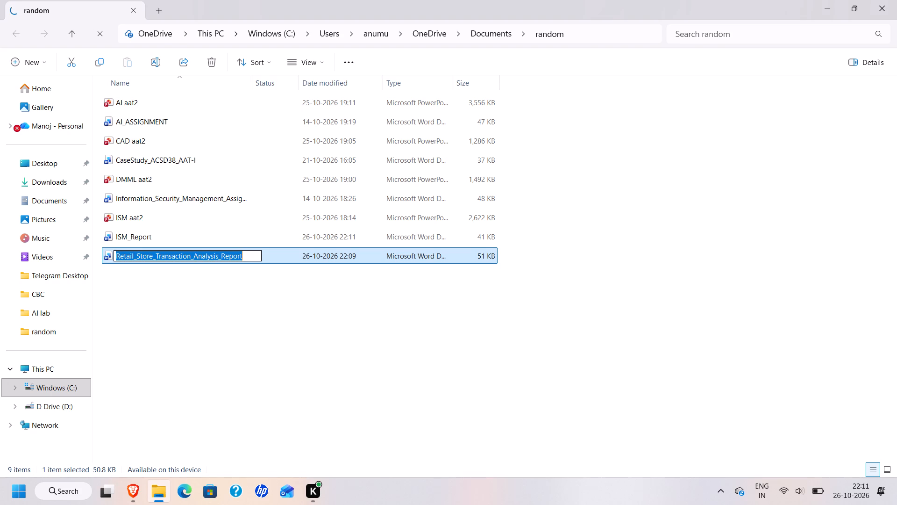
left_click(223, 257)
left_click_drag(219, 255, 217, 254)
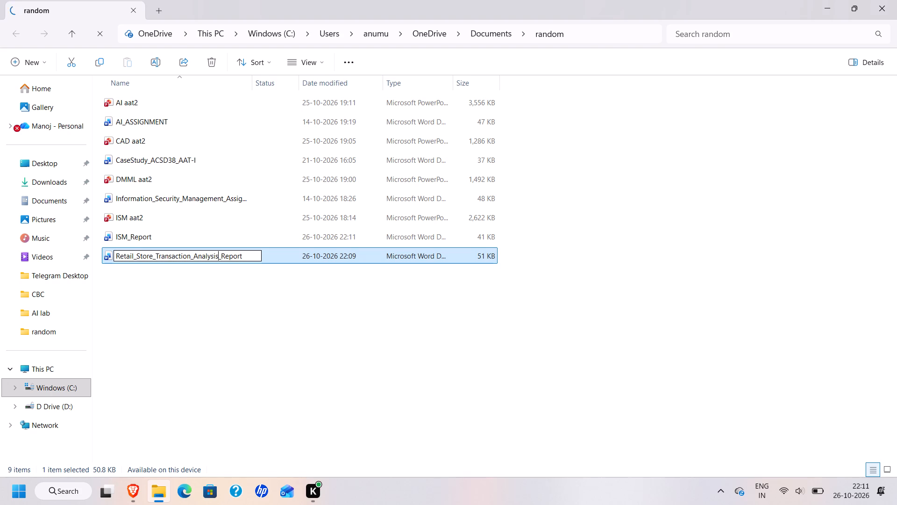
left_click_drag(217, 254, 110, 253)
type("DMML")
key("Return")
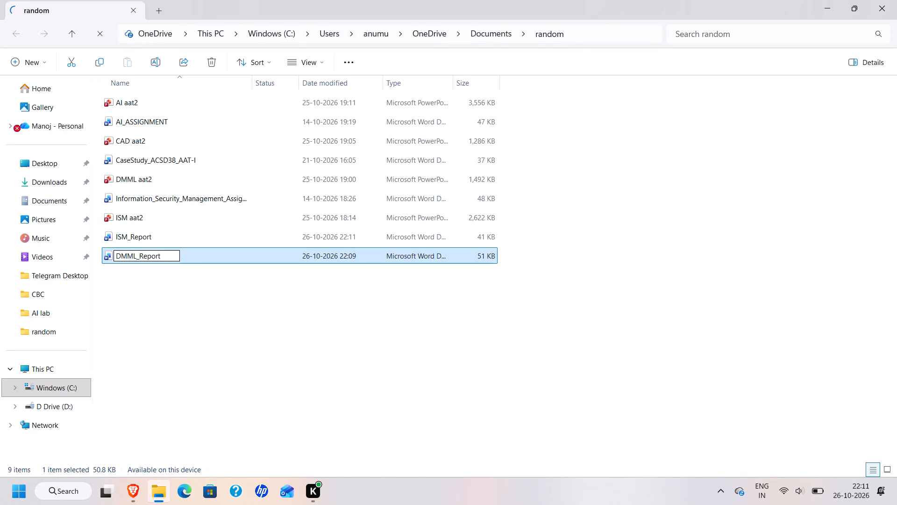
left_click(237, 311)
Open the ISM_Report document from the random folder.
left_click(272, 292)
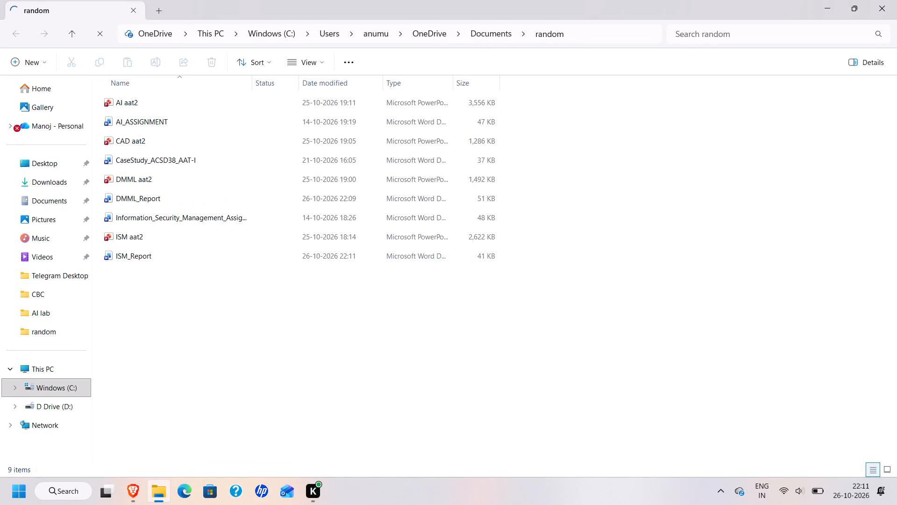
double_click(204, 252)
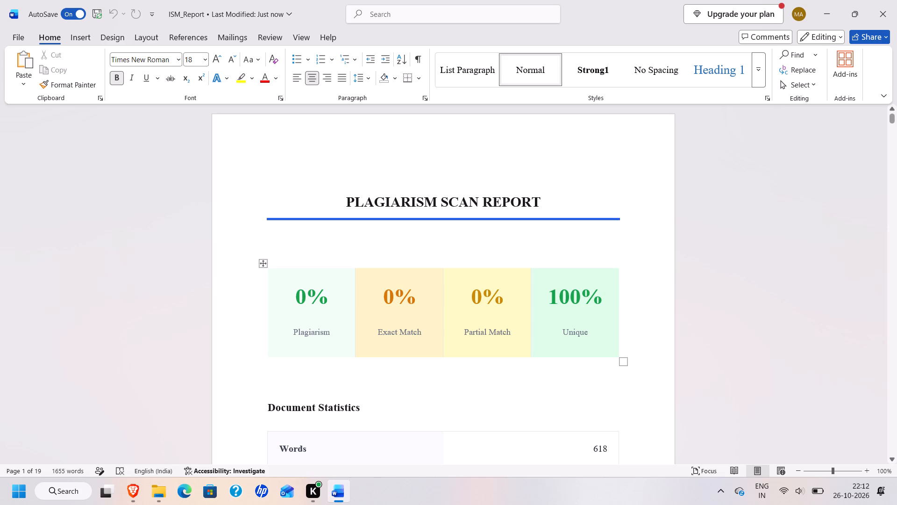
Widen the answer column of the Complex Problem Solving Self-Assessment Form table so its entries wrap less.
scroll(417, 306, "down", 2)
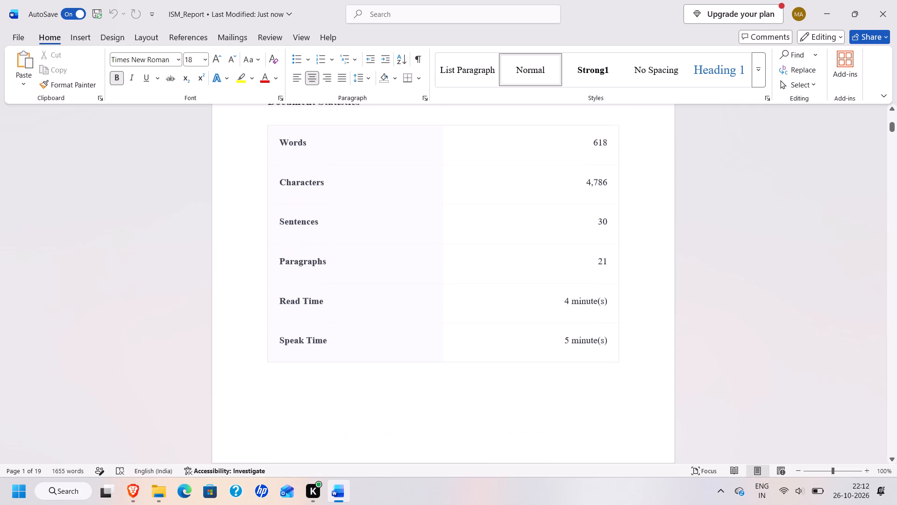
scroll(417, 306, "down", 5)
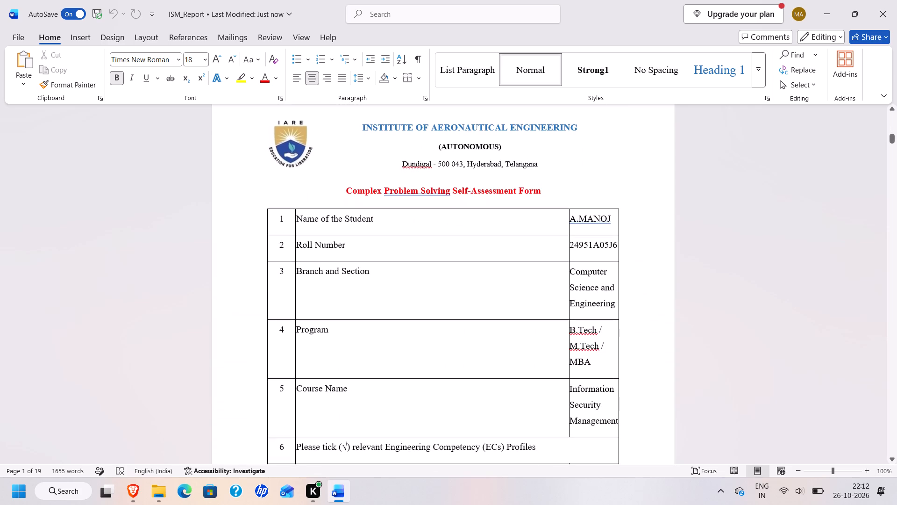
left_click(570, 249)
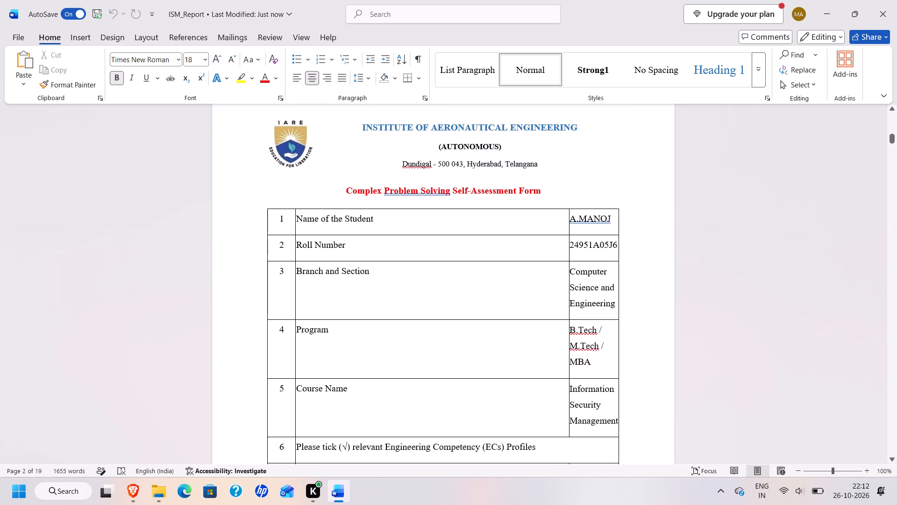
left_click(570, 249)
left_click(562, 181)
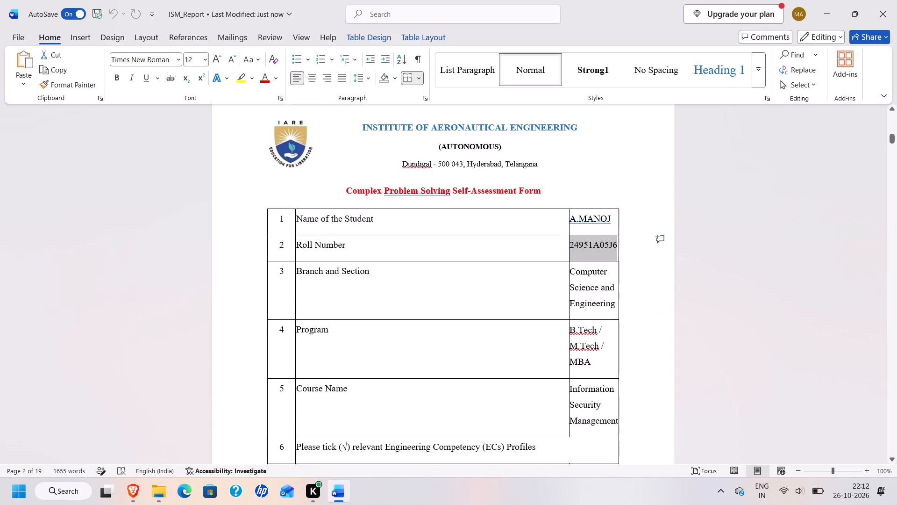
left_click(565, 232)
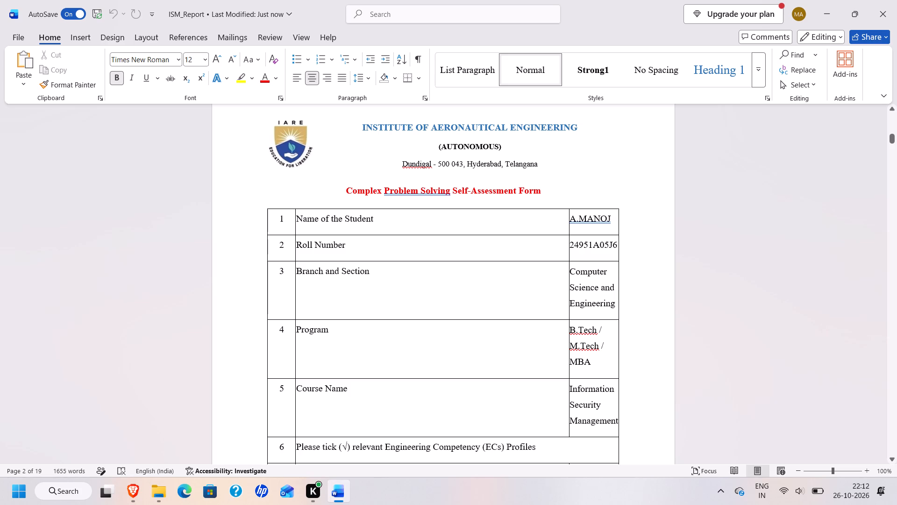
left_click(568, 247)
left_click_drag(568, 247, 538, 247)
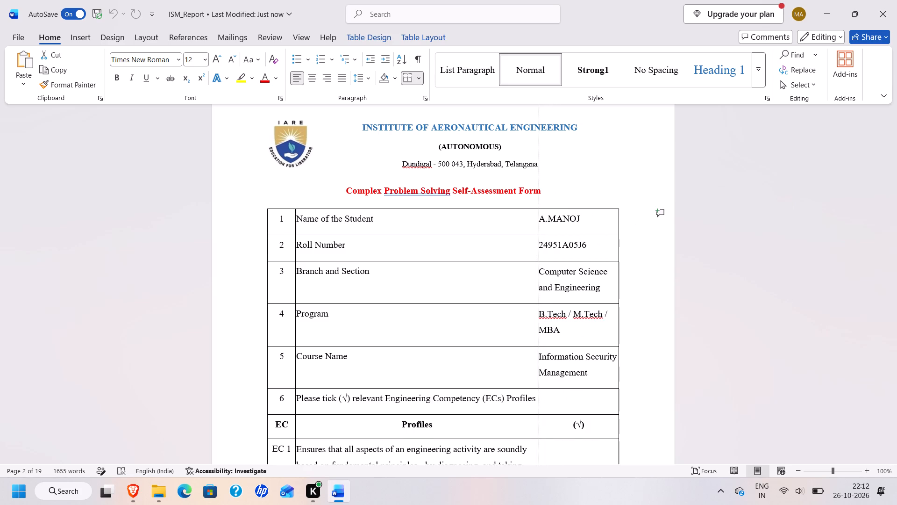
left_click_drag(538, 247, 531, 247)
left_click(708, 173)
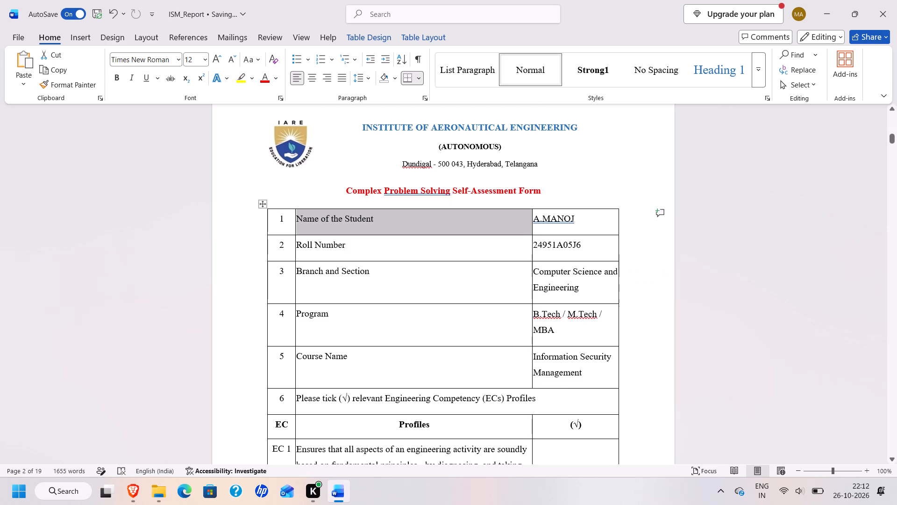
Insert a space after the initial in the student's name in the self-assessment form.
left_click(542, 215)
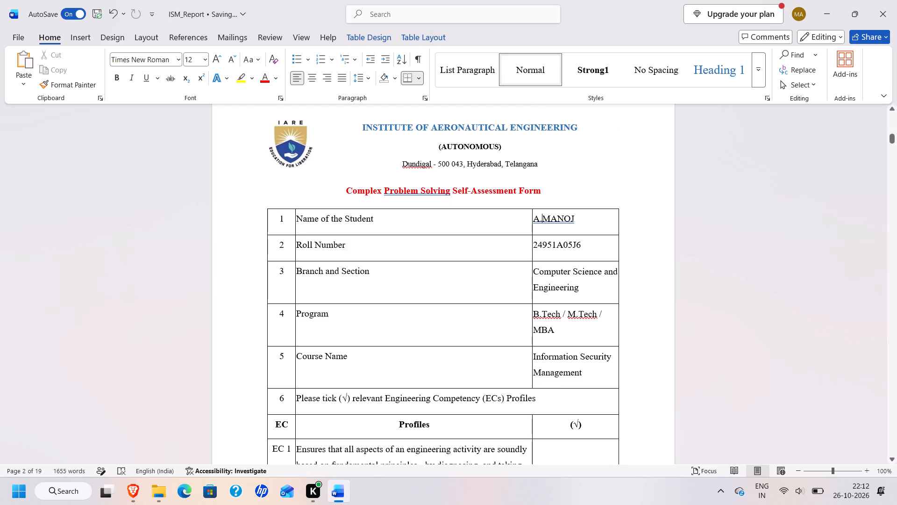
key("space")
Reduce the Program entry in the self-assessment form to B.Tech by deleting the M.Tech and MBA options.
scroll(542, 215, "down", 1)
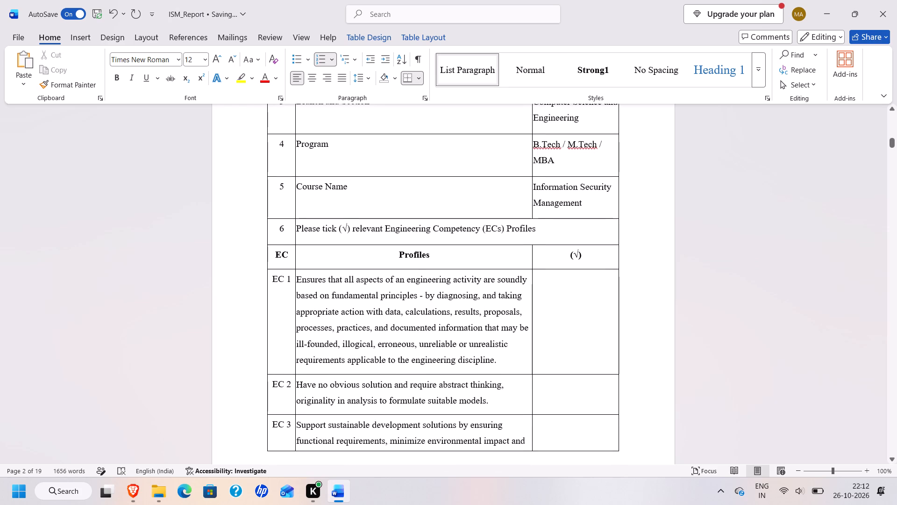
left_click_drag(557, 162, 562, 135)
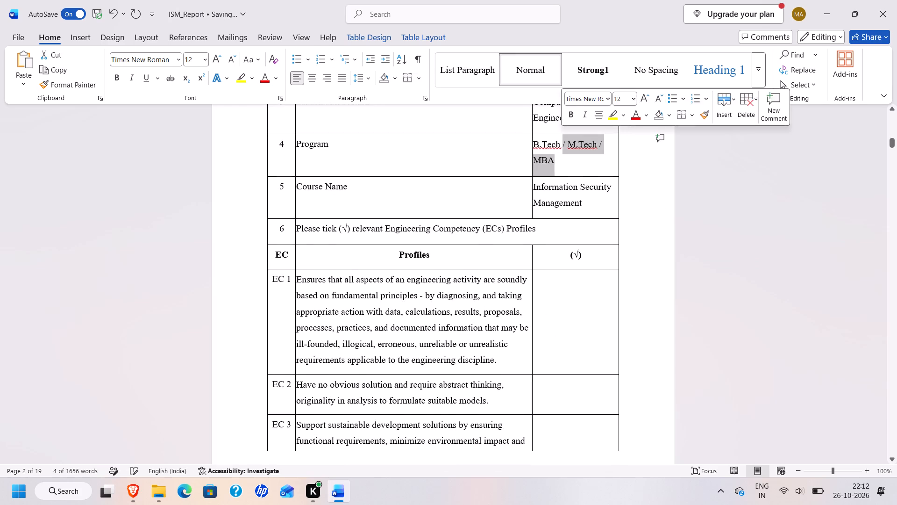
key("BackSpace")
left_click(541, 145)
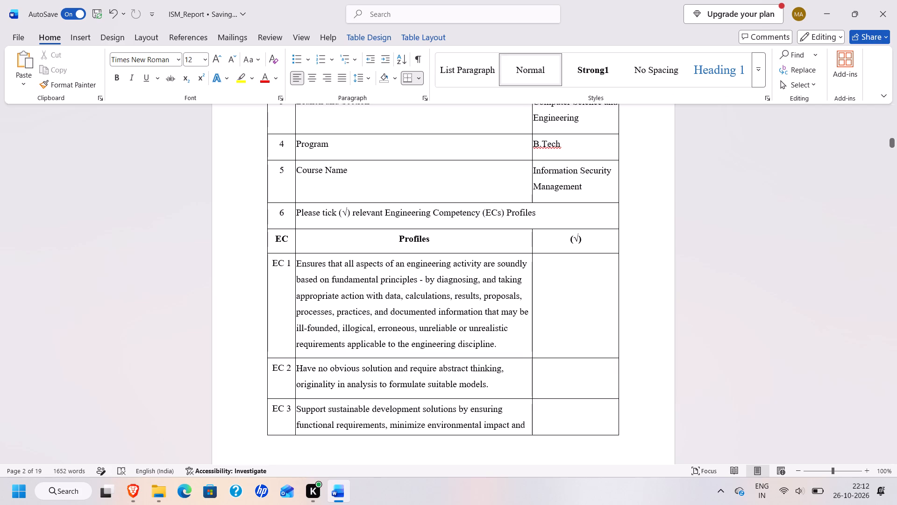
key("space")
Review the engineering competency, course outcome and video lecture sections of the self-assessment form.
scroll(555, 192, "down", 2)
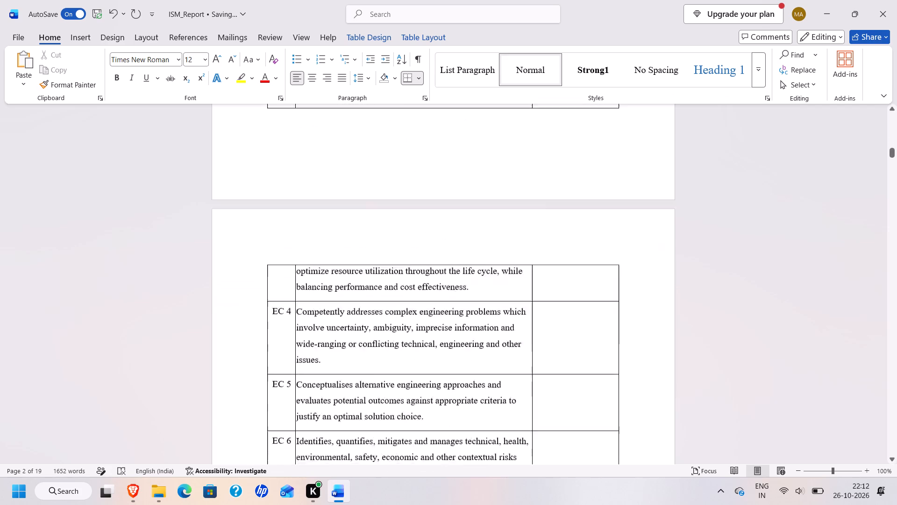
scroll(555, 192, "down", 3)
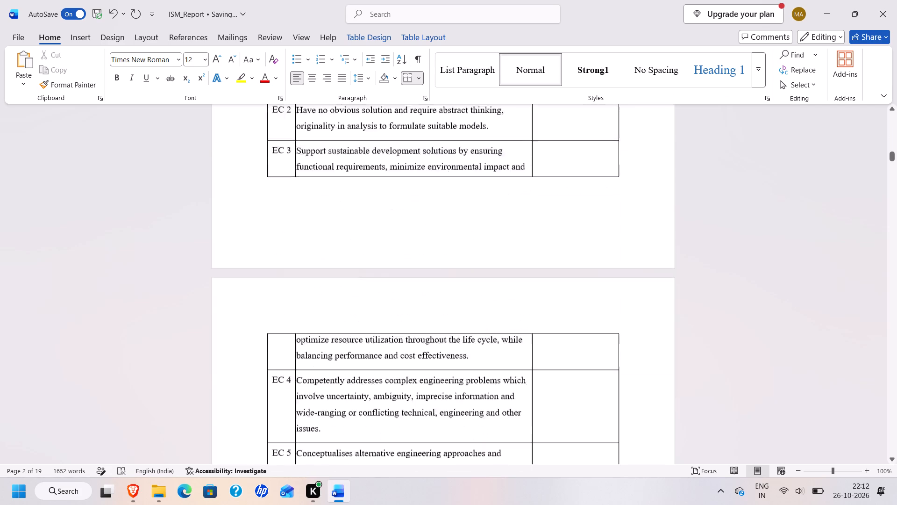
scroll(555, 192, "down", 9)
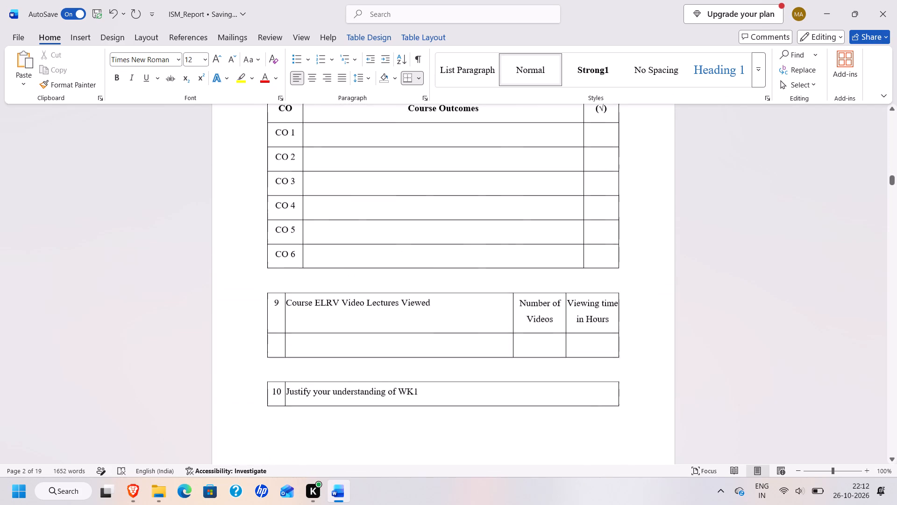
scroll(555, 192, "up", 6)
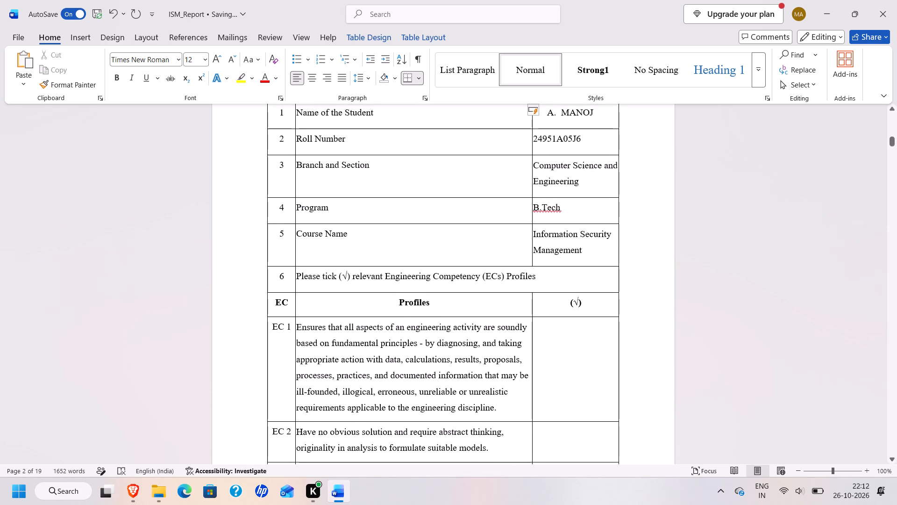
Fill in the date 26-10-2026 at the end of the self-assessment form, above the student's signature line.
scroll(555, 192, "down", 4)
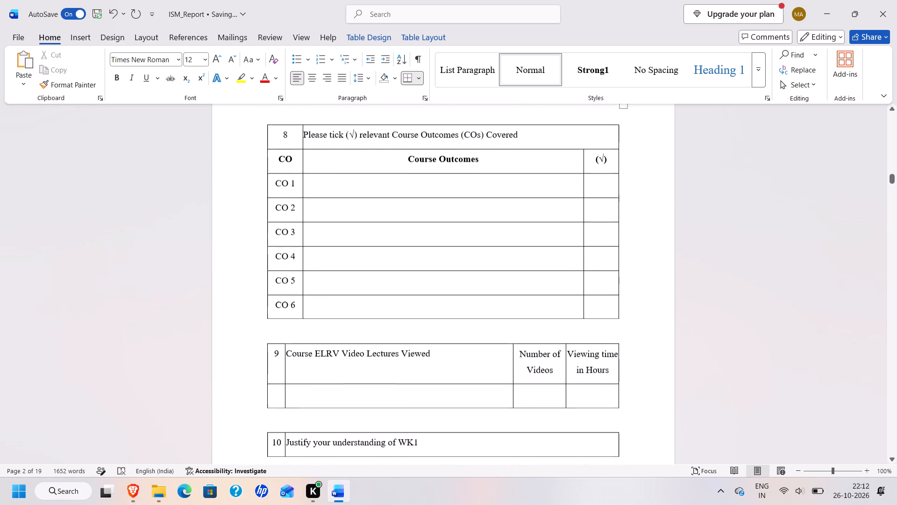
scroll(555, 192, "down", 2)
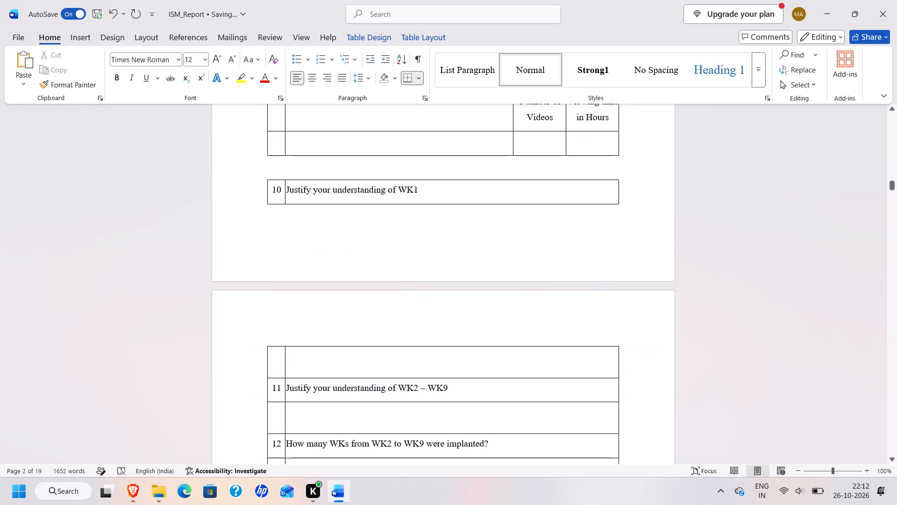
scroll(555, 192, "down", 2)
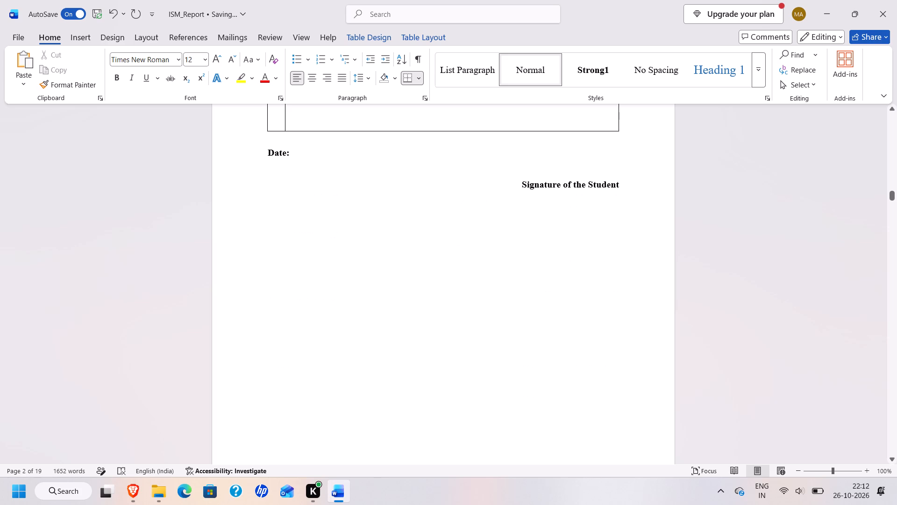
left_click(317, 158)
type("26-10-2062")
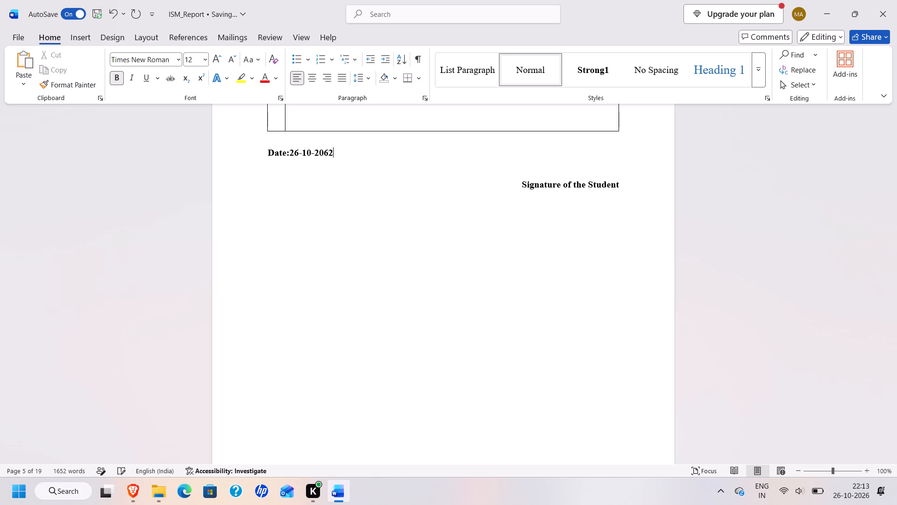
key("BackSpace")
key("BackSpace")
type("26")
Insert a space after the initial in the student's name on the Supply Chain Attack Analysis title page.
scroll(276, 223, "down", 3)
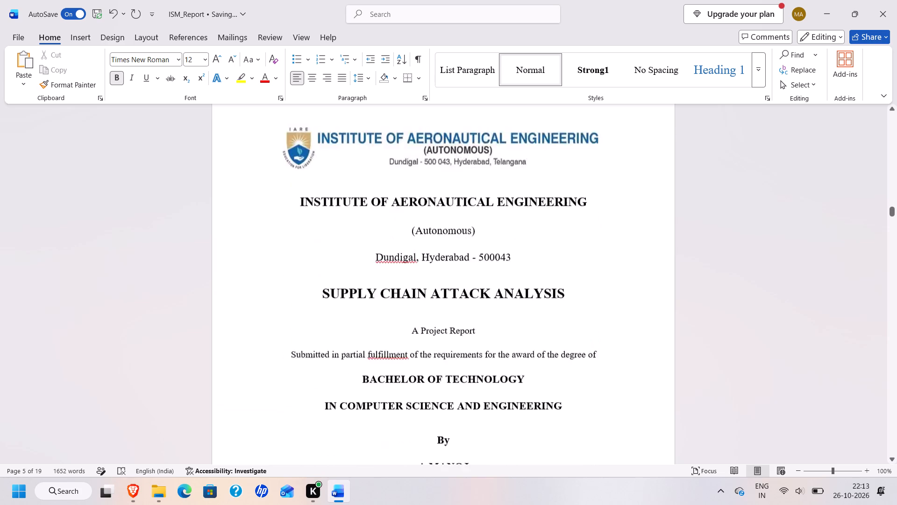
scroll(276, 223, "down", 2)
left_click(427, 282)
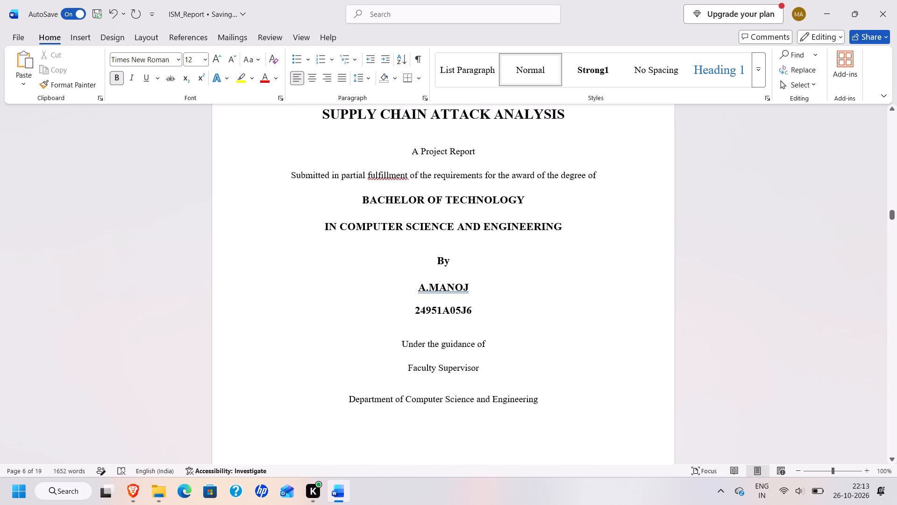
key("space")
key("BackSpace")
key("Right")
key("space")
Fill in the date 26-10-2026 below Supervisor on the page certifying the work as a bonafide record.
scroll(427, 282, "down", 3)
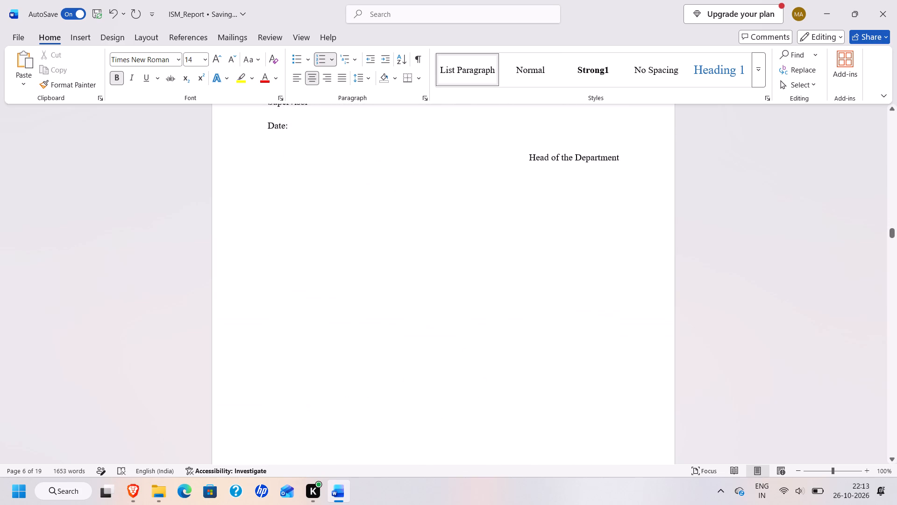
scroll(427, 282, "down", 1)
left_click(332, 204)
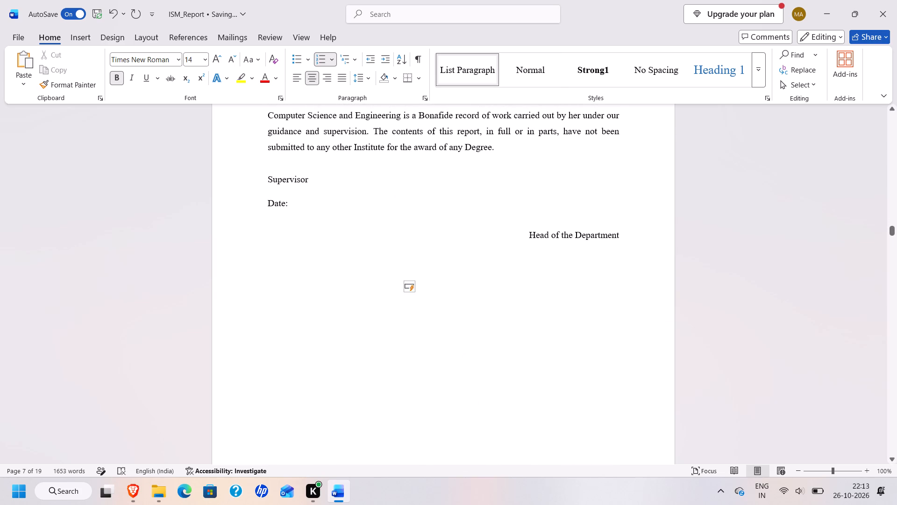
key("2")
type("6-0")
key("BackSpace")
type("10-2026")
Shift the Principal label on the approval sheet across to the page's right margin using spaces and tabs.
scroll(315, 330, "down", 1)
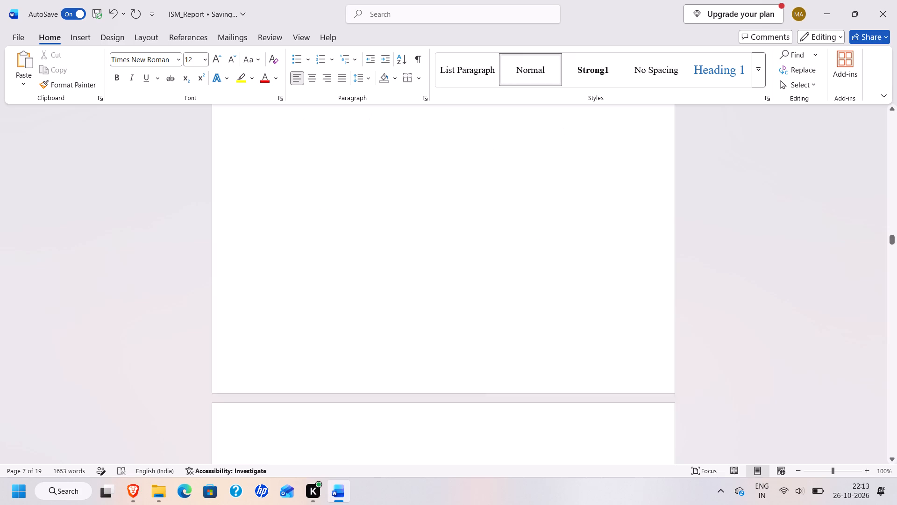
scroll(315, 330, "down", 2)
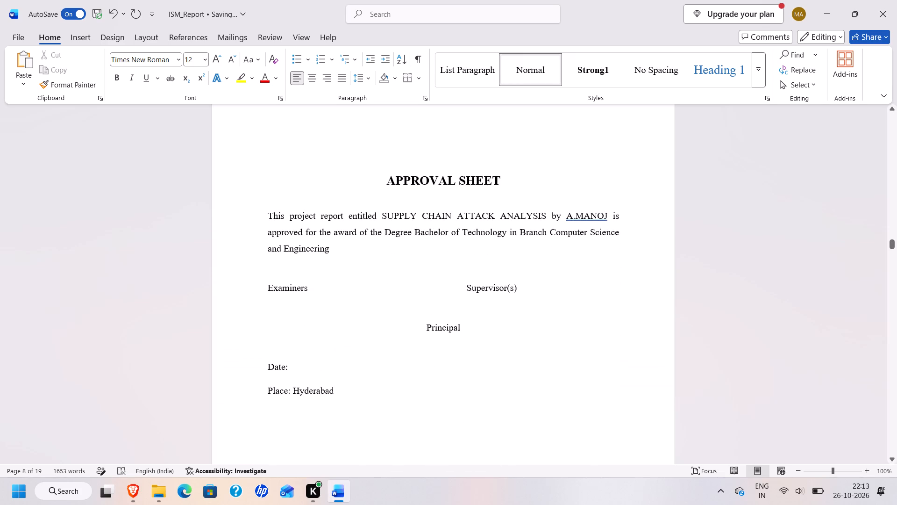
left_click(425, 329)
key("space")
key("space")
key("space")
key("space")
key("space")
key("space")
key("Tab")
key("Tab")
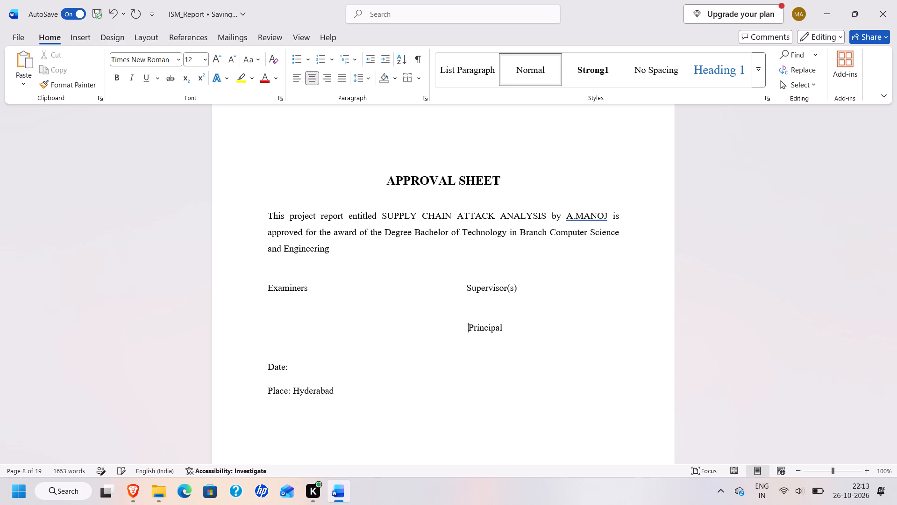
key("Tab")
key("Tab")
key("Tab")
key("Tab")
key("Tab")
key("Tab")
key("Tab")
Shift the Supervisor(s) label on the approval sheet toward the page's right margin, roughly aligned above Principal.
left_click(468, 289)
key("Tab")
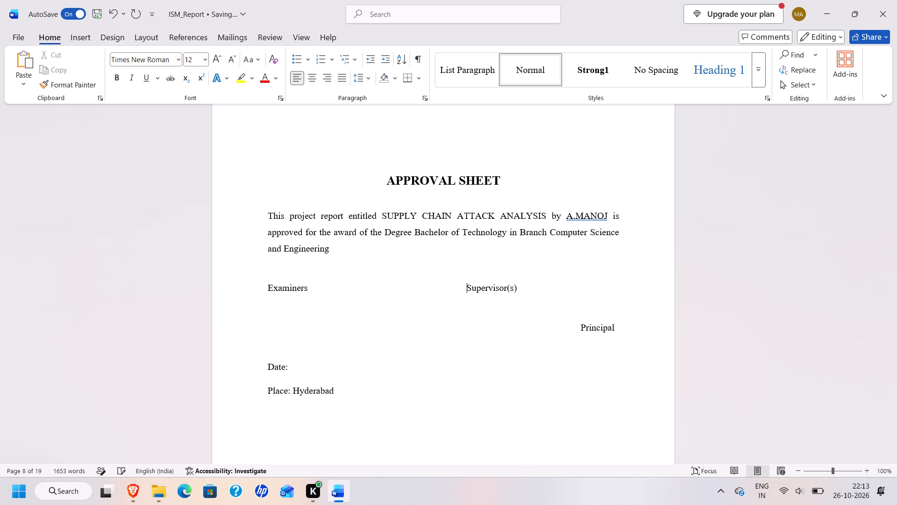
key("Tab")
key("Tab")
key("Tab")
key("Tab")
key("BackSpace")
key("space")
key("space")
key("space")
key("space")
key("space")
key("space")
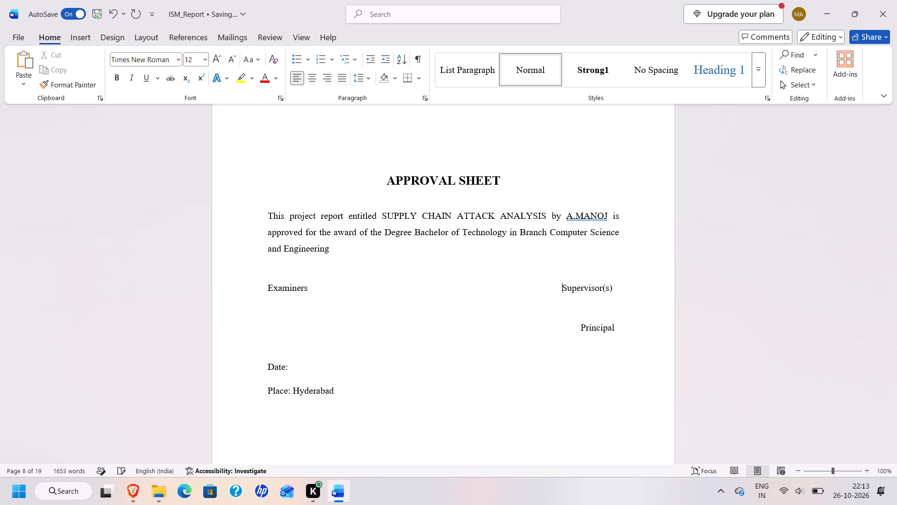
Nudge the Supervisor(s) label on the approval sheet two more spaces toward the page's right margin.
key("space")
key("space")
scroll(462, 349, "down", 2)
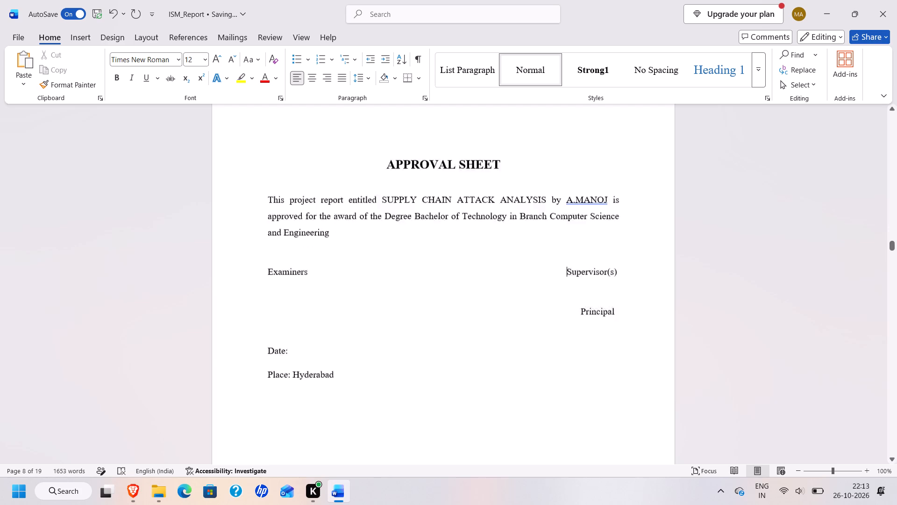
scroll(462, 349, "down", 20)
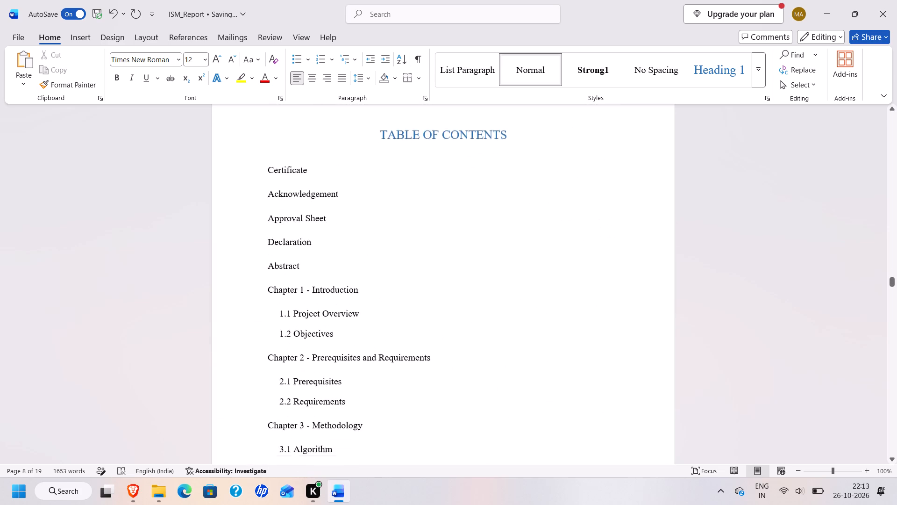
scroll(462, 349, "down", 15)
scroll(462, 349, "down", 9)
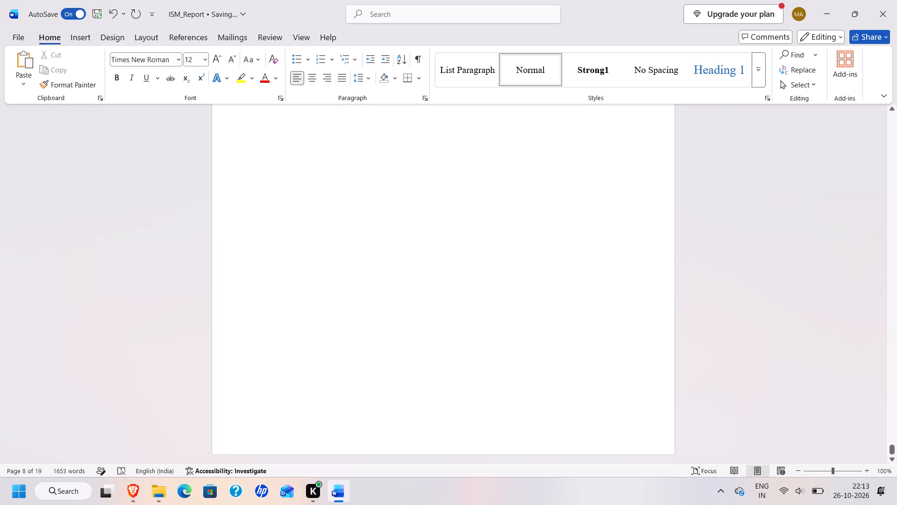
scroll(462, 349, "down", 8)
key("ctrl+shift+s")
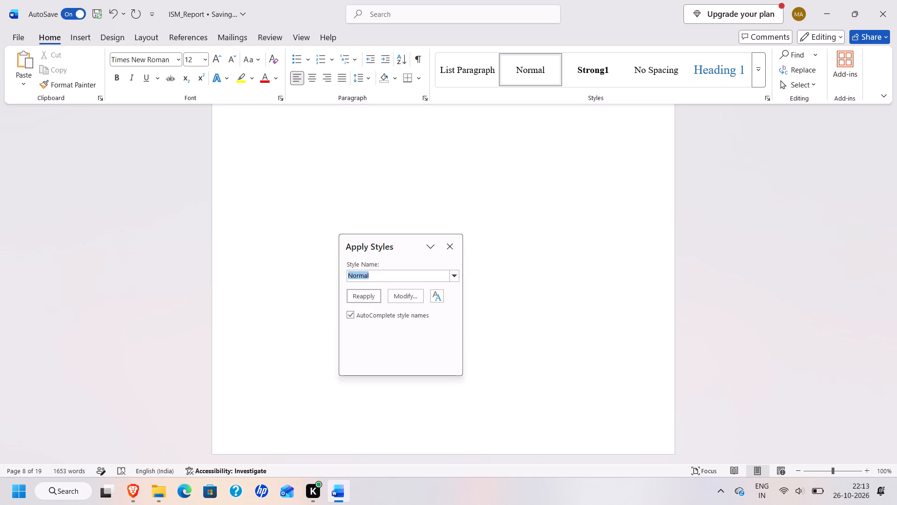
left_click(453, 246)
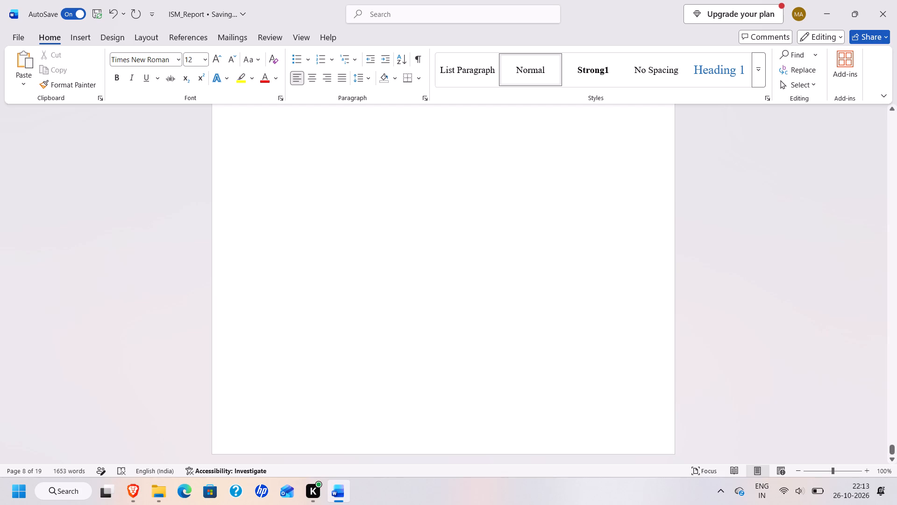
scroll(458, 169, "up", 19)
scroll(458, 169, "up", 9)
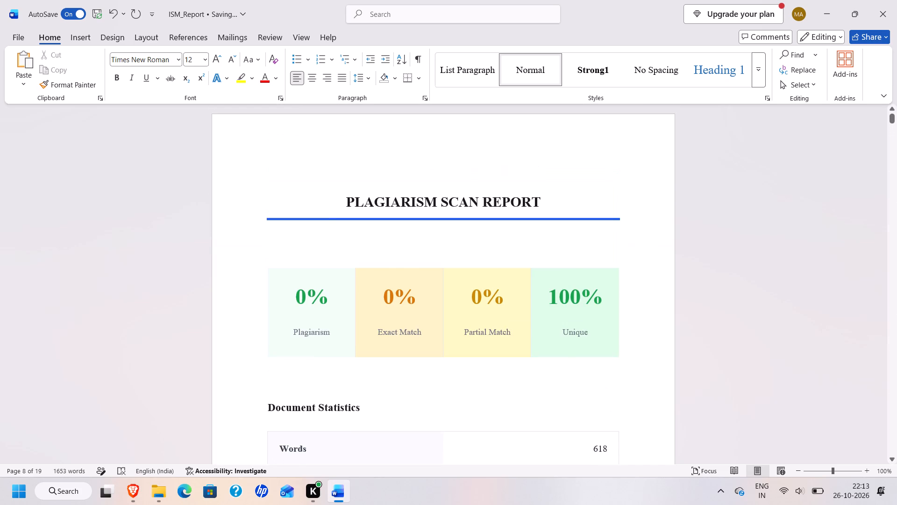
key("ctrl+s")
key("ctrl+s")
scroll(435, 209, "up", 9)
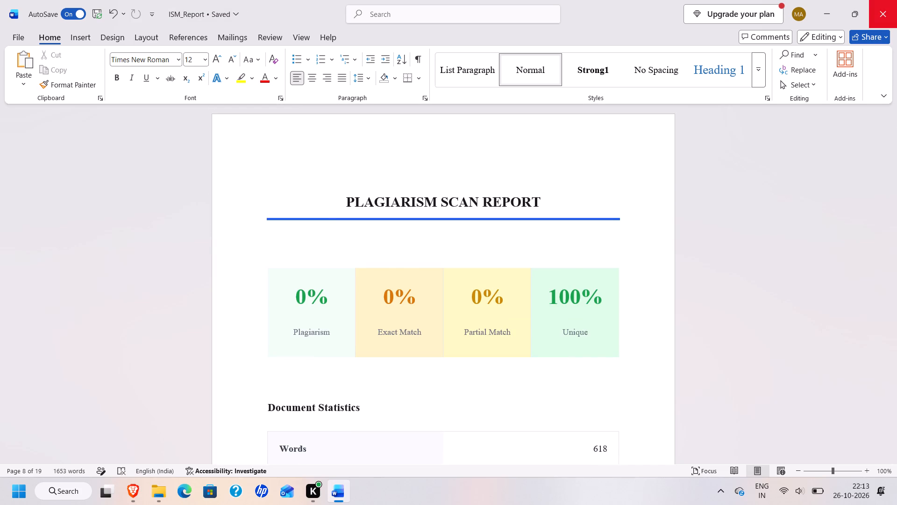
left_click(889, 5)
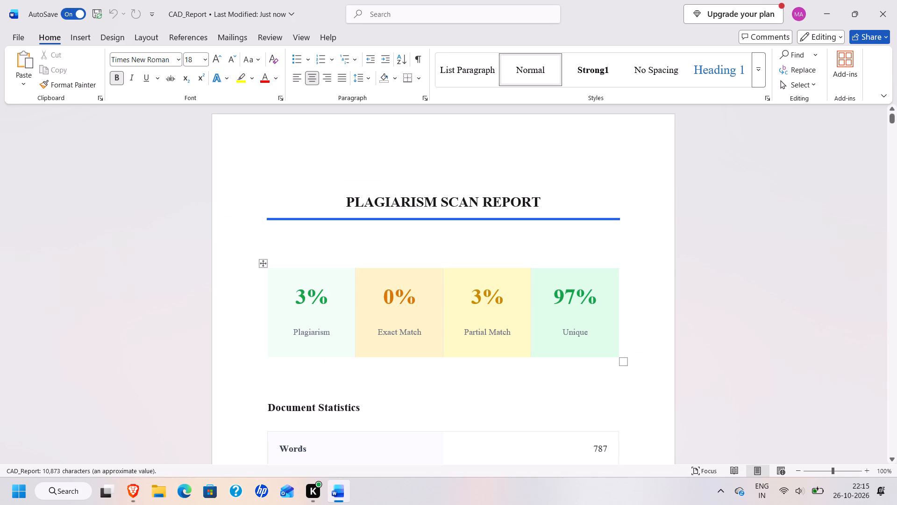
Widen the answer column of the Complex Problem Solving Self-Assessment Form table by moving its left border outward.
scroll(492, 326, "down", 3)
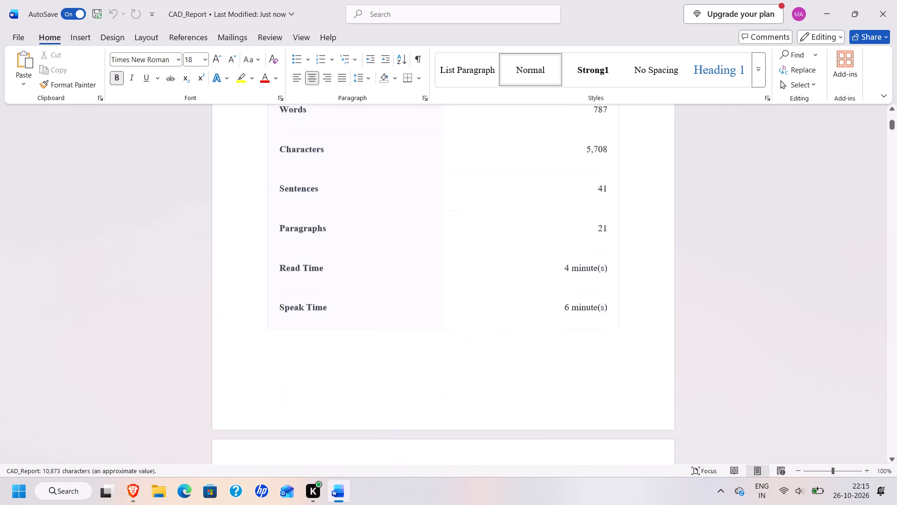
scroll(492, 326, "down", 2)
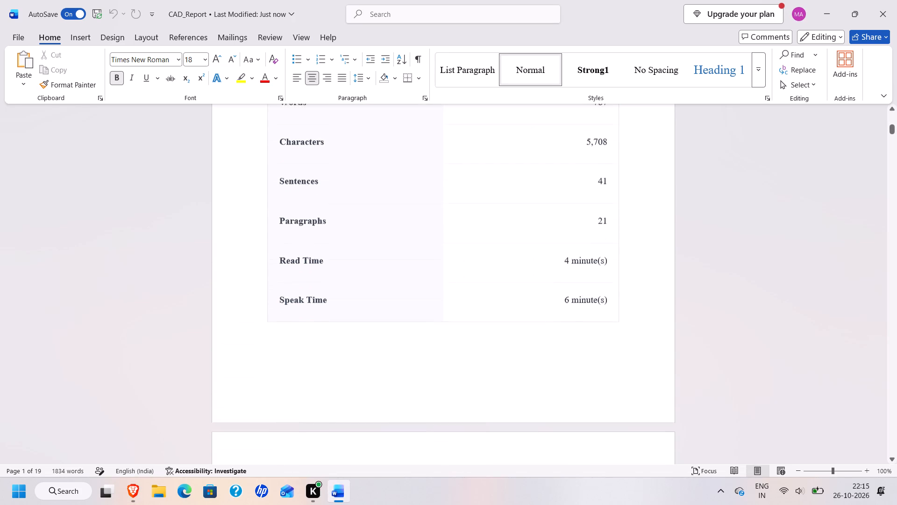
scroll(492, 326, "down", 3)
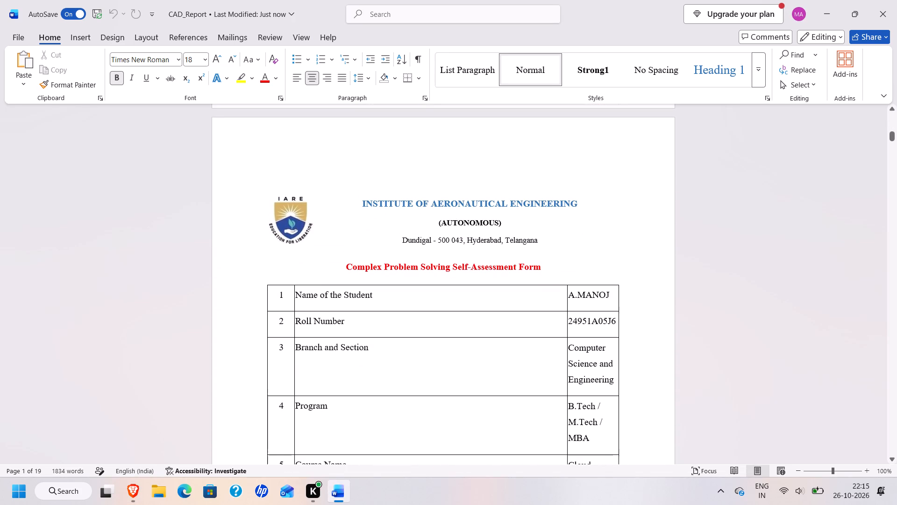
left_click_drag(567, 303, 535, 306)
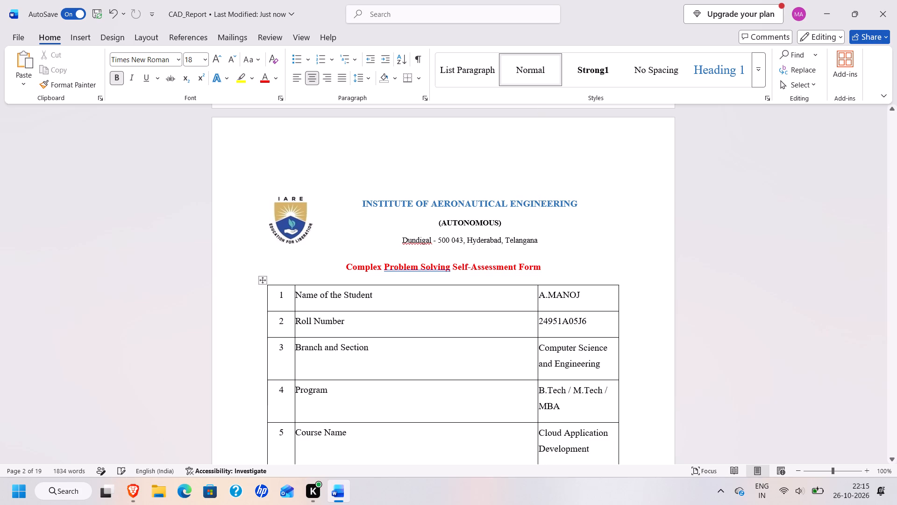
Delete "/ M.Tech / MBA" from the Program row of the self-assessment form, leaving only B.Tech.
scroll(535, 306, "down", 2)
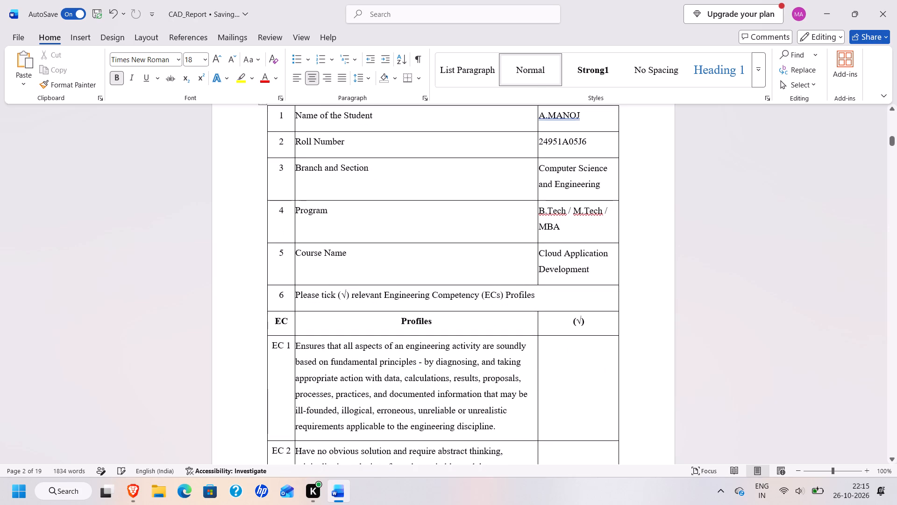
left_click_drag(567, 231, 568, 212)
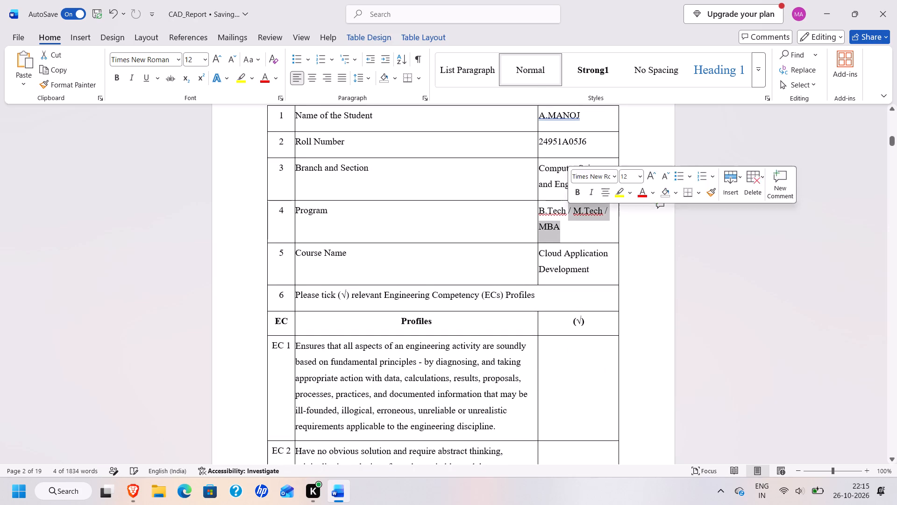
key("BackSpace")
Enter the date 26-10-2026 above the student signature at the end of the self-assessment form.
scroll(568, 212, "down", 5)
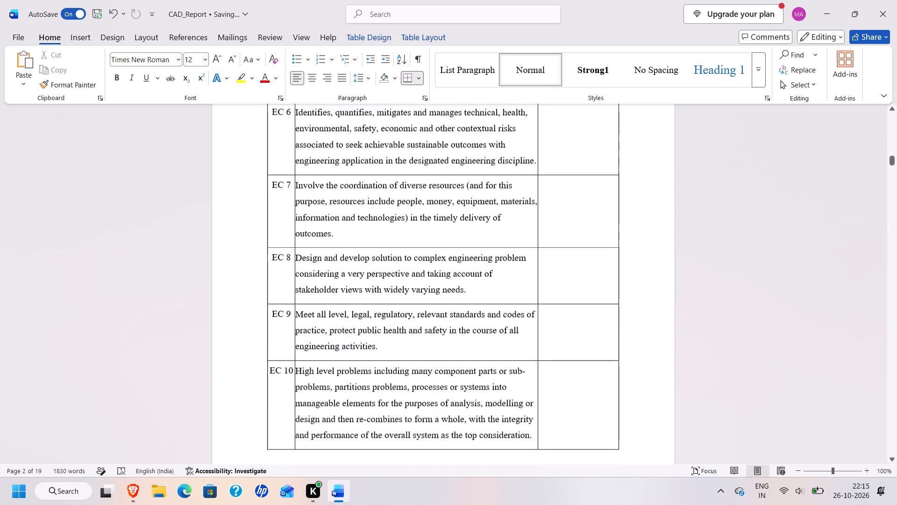
scroll(568, 212, "down", 5)
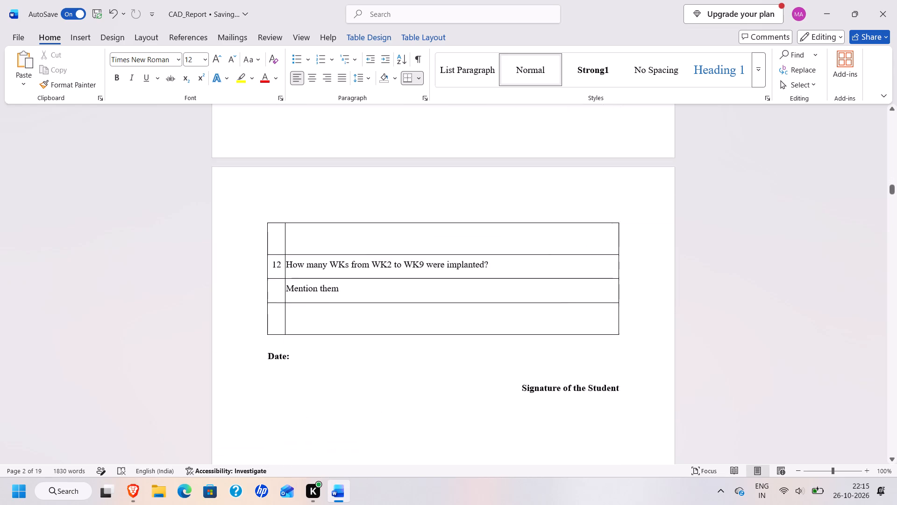
scroll(568, 212, "down", 1)
left_click(313, 432)
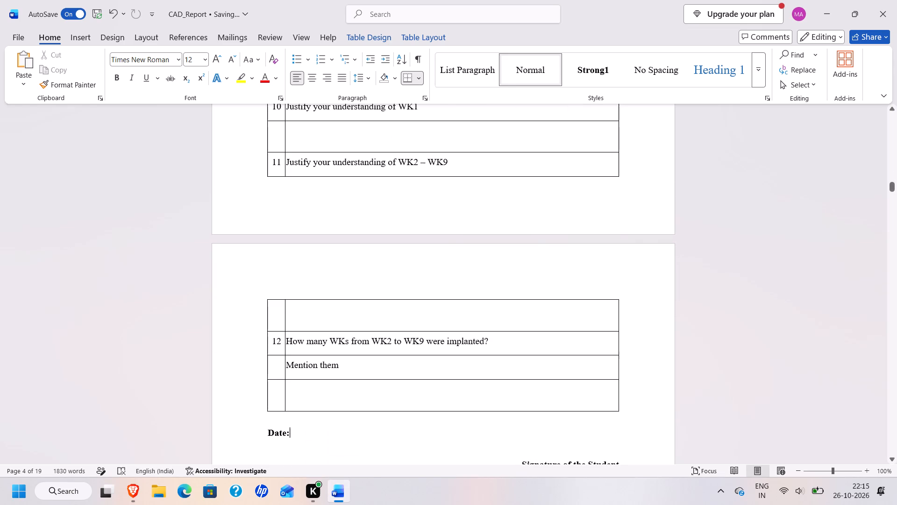
type("26-10-2026")
Insert a space after the initial in the student's name on the project report title page.
scroll(313, 432, "down", 2)
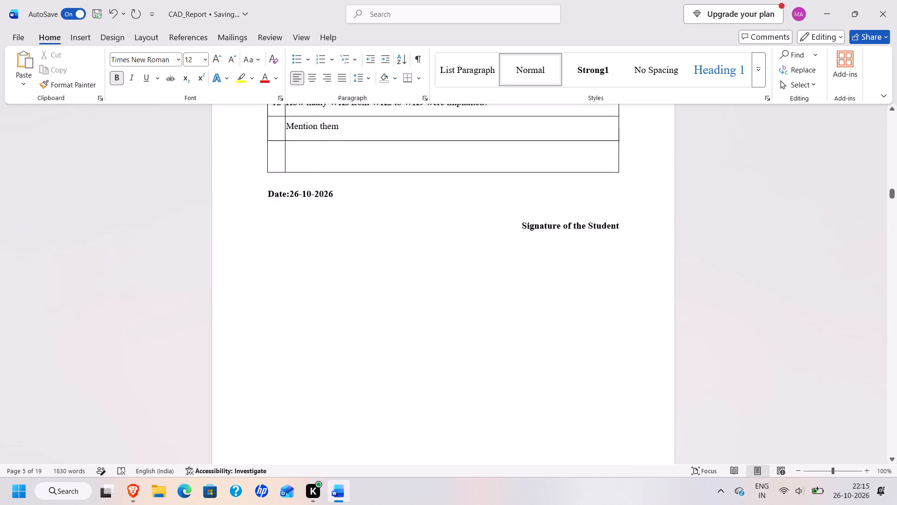
scroll(313, 432, "down", 4)
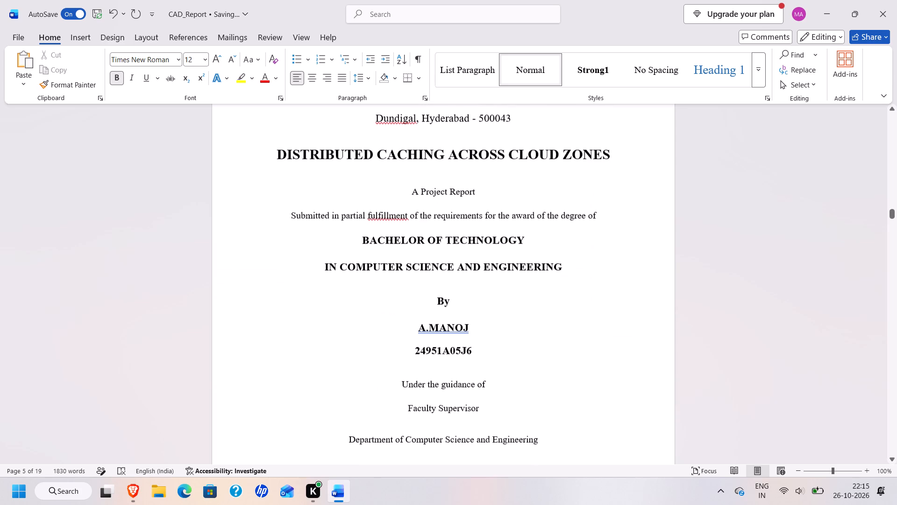
scroll(313, 432, "down", 1)
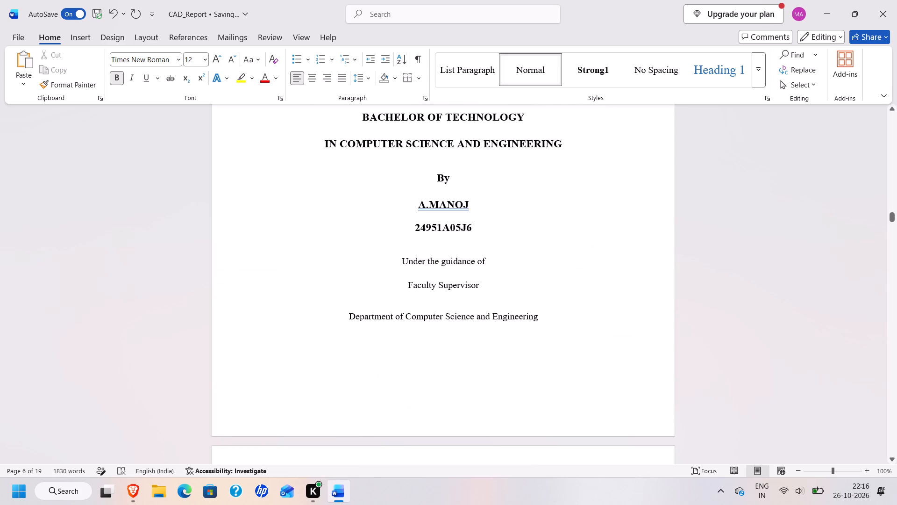
left_click(431, 204)
key("space")
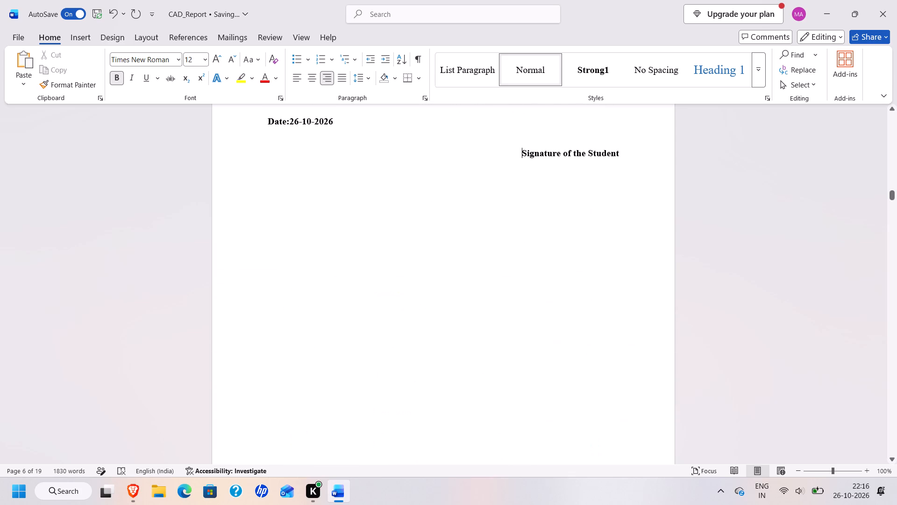
scroll(431, 204, "down", 4)
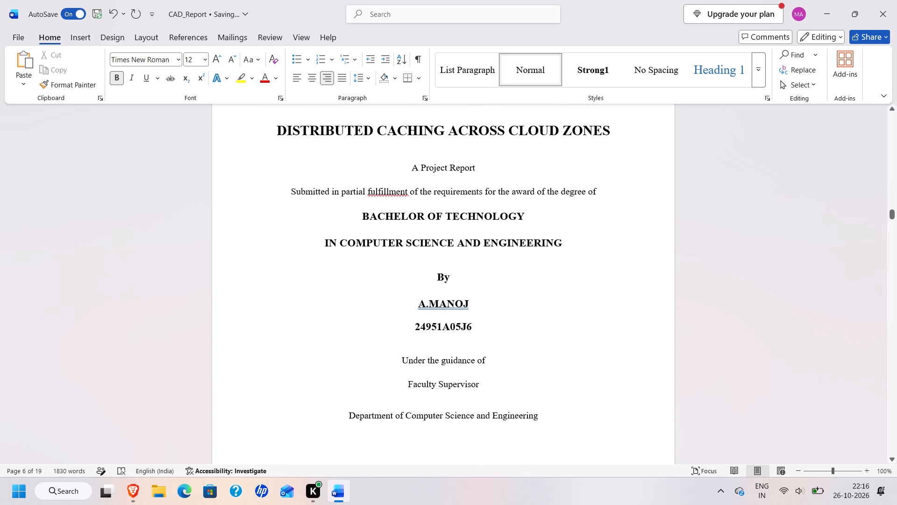
left_click(426, 300)
key("Right")
key("space")
Enter the date 26-10-2026 below the Supervisor line on the Certificate page.
scroll(426, 300, "down", 1)
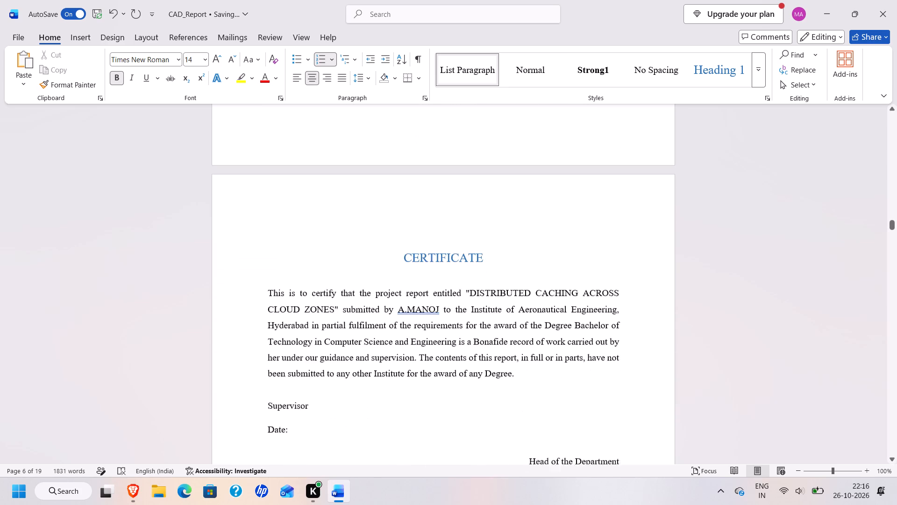
scroll(426, 300, "down", 2)
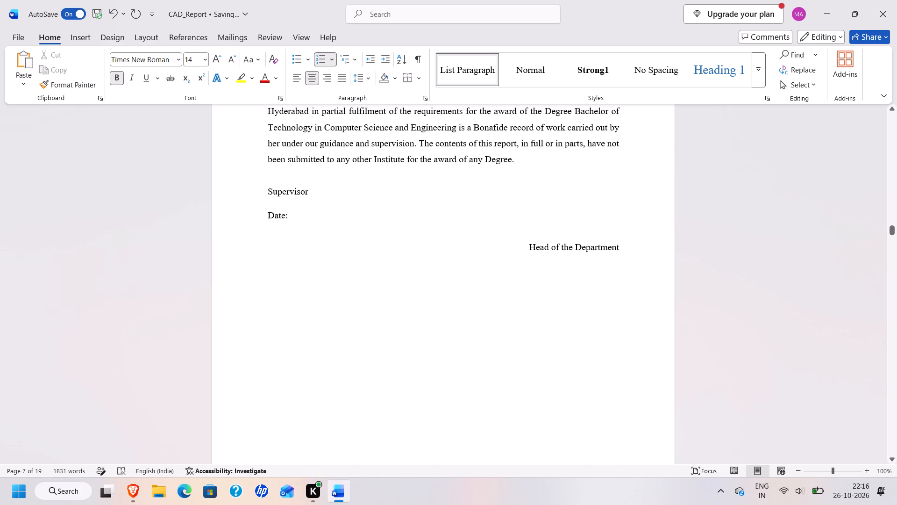
left_click(312, 209)
key("Down")
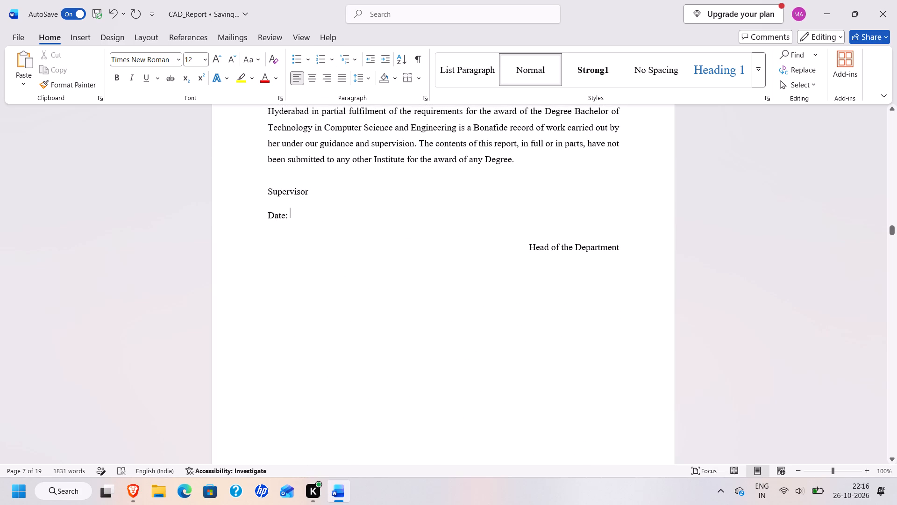
type("26-10-2026")
Shift the Supervisor(s) label on the Approval Sheet towards the page's right margin, keeping it on the Examiners line.
scroll(312, 209, "down", 4)
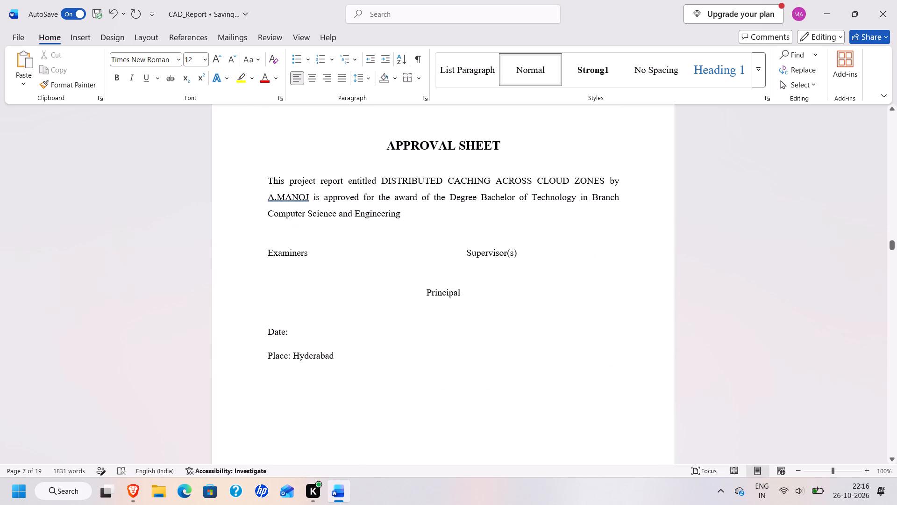
left_click(459, 247)
key("Tab")
key("Tab")
key("Tab")
key("Tab")
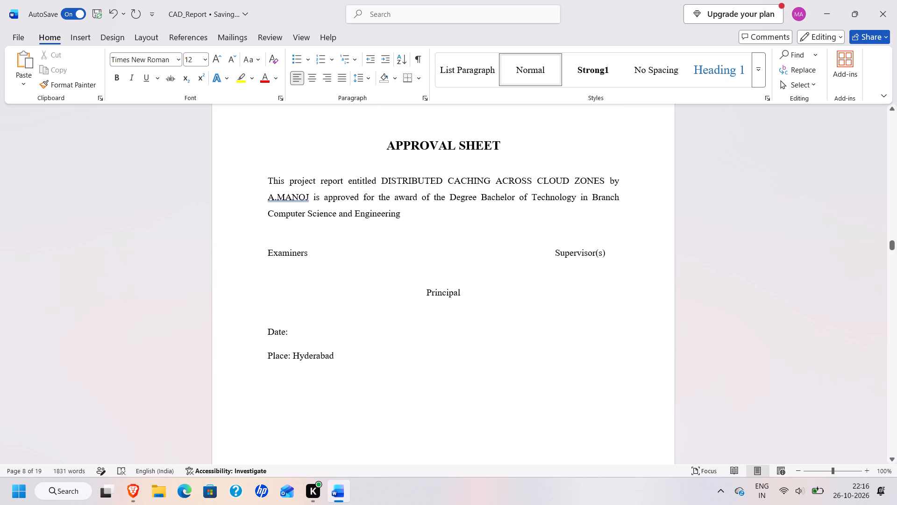
left_click(421, 289)
key("Tab")
key("Tab")
key("ctrl+z")
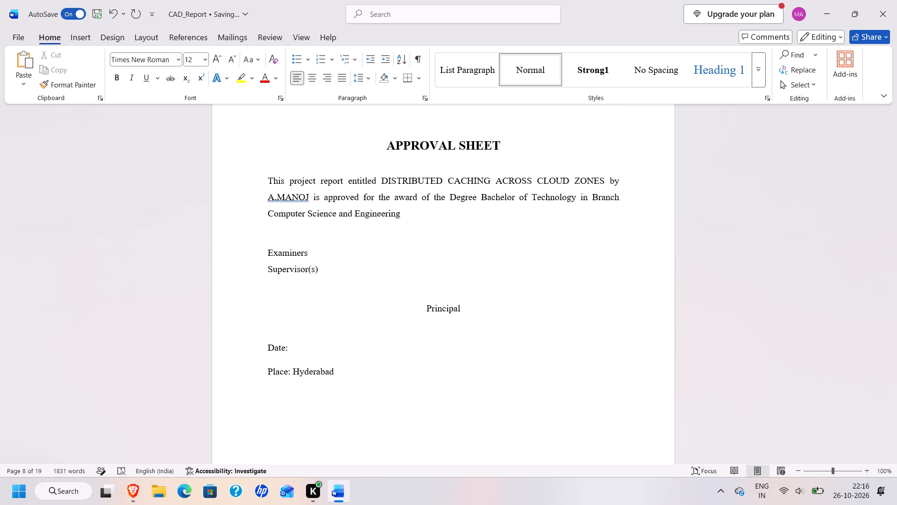
key("ctrl+z")
key("Tab")
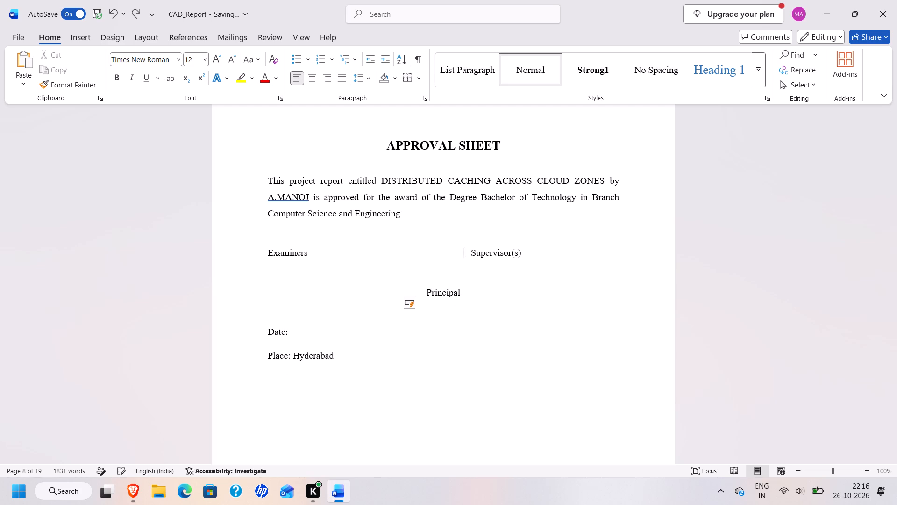
key("Tab")
key("Tab")
key("Tab")
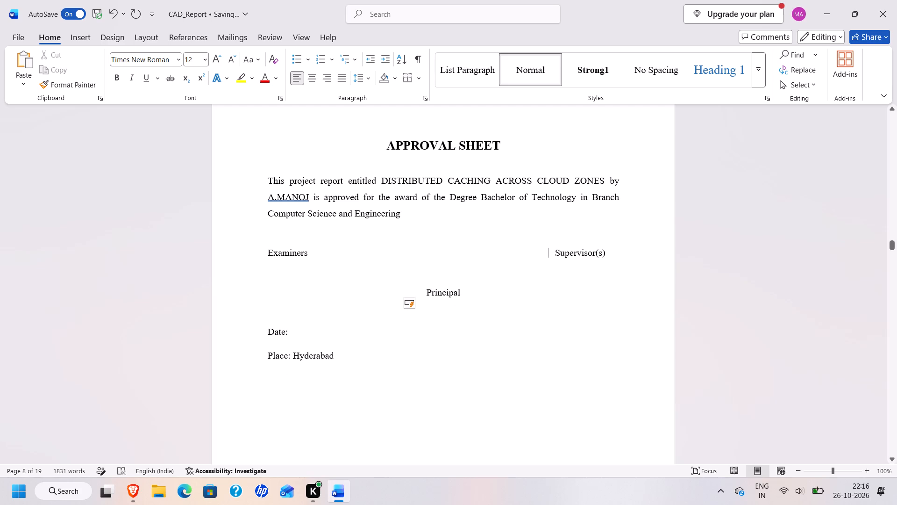
Shift the Principal label on the Approval Sheet to the right so it sits beneath Supervisor(s).
left_click(427, 292)
key("Tab")
key("Tab")
key("Tab")
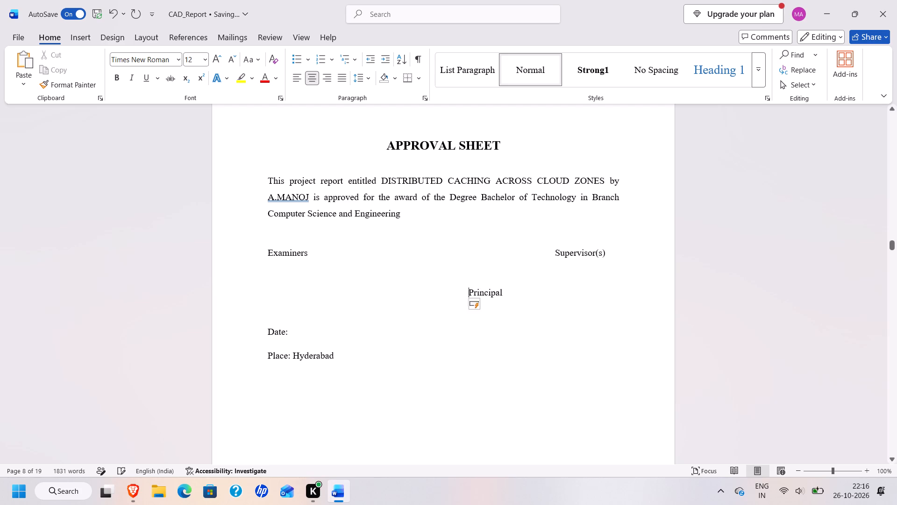
key("Tab")
key("Tab")
key("Tab")
key("Tab")
key("Tab")
key("Tab")
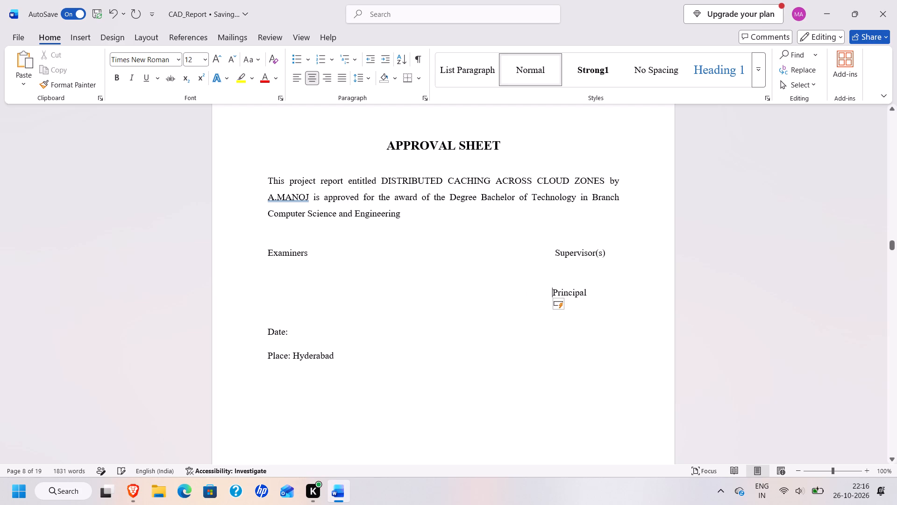
key("Tab")
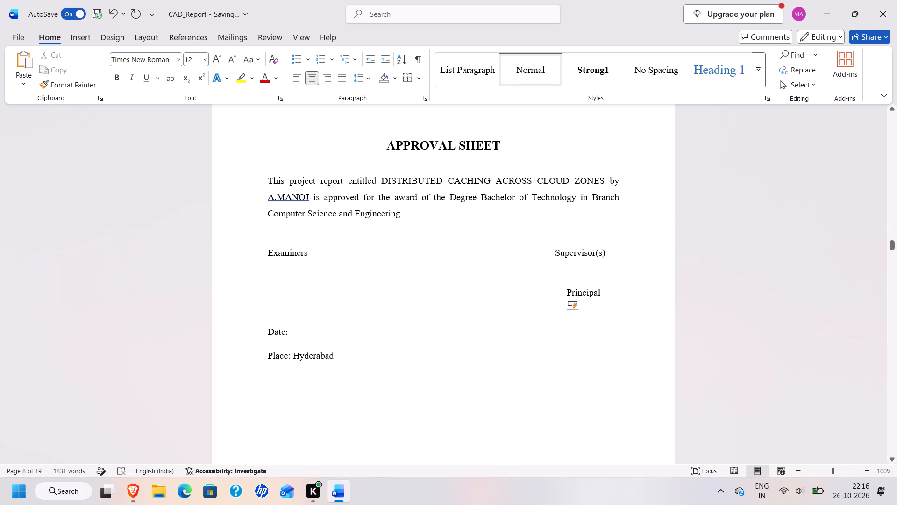
Enter the date 26-10-2026 on the Approval Sheet.
left_click(300, 338)
type("26-10-2026")
scroll(313, 377, "down", 20)
scroll(313, 377, "down", 10)
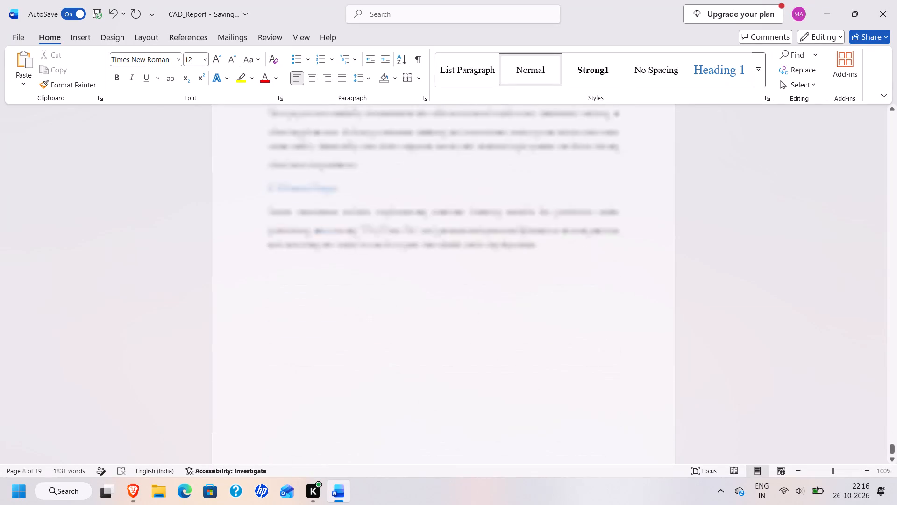
scroll(313, 377, "down", 20)
scroll(313, 377, "down", 1)
key("ctrl+s")
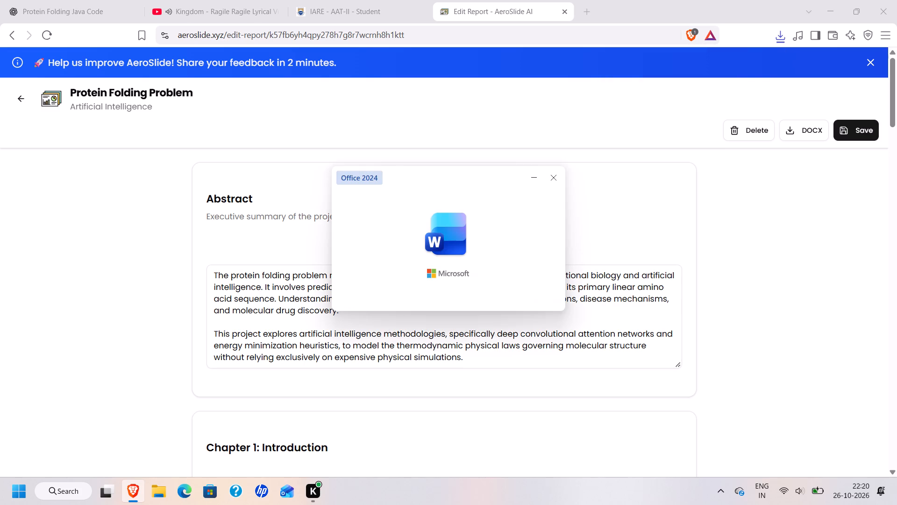
scroll(493, 95, "up", 3)
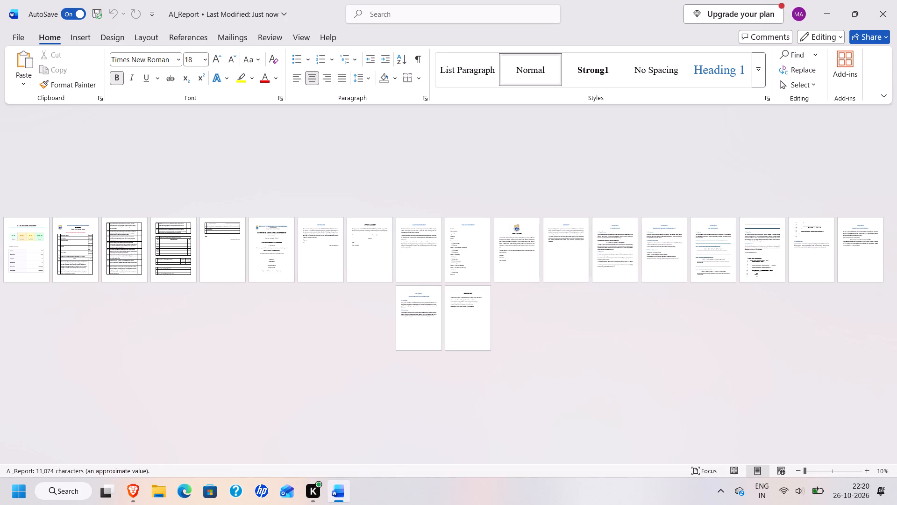
scroll(454, 182, "down", 2)
scroll(454, 182, "up", 6, "ctrl")
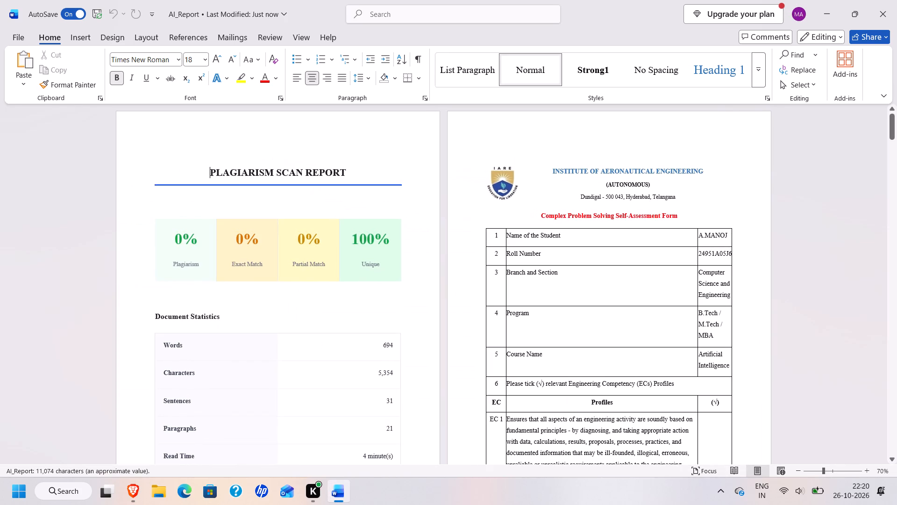
scroll(454, 182, "up", 4, "ctrl")
scroll(454, 182, "down", 2)
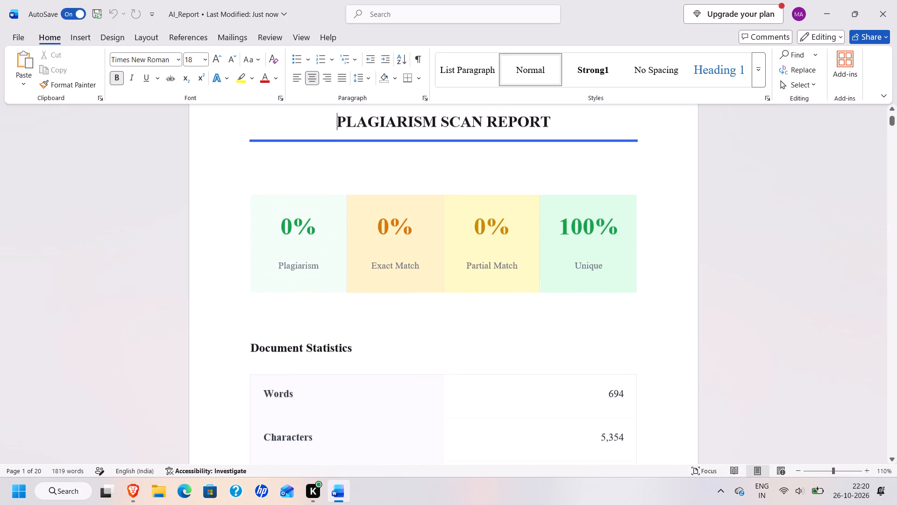
Widen the answer column of the Complex Problem Solving Self-Assessment Form table so the roll number fits inside its cell.
scroll(454, 182, "down", 3)
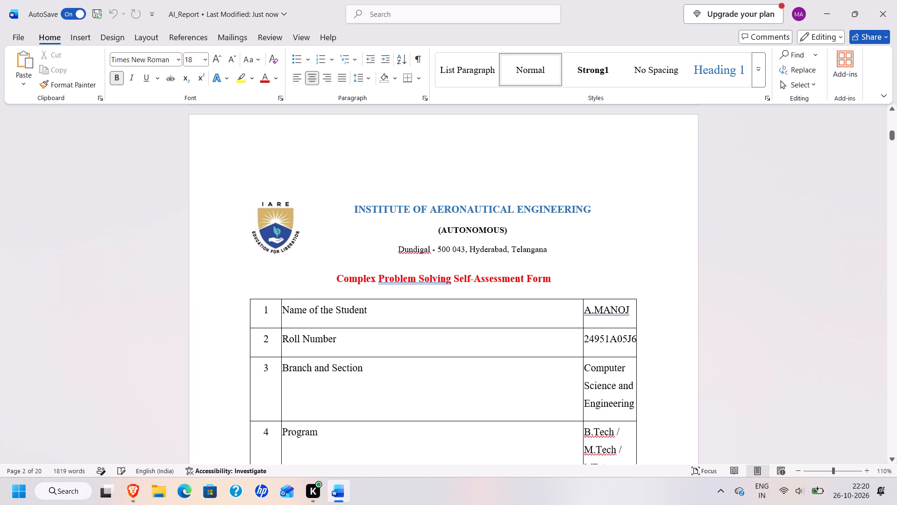
left_click_drag(585, 350, 577, 350)
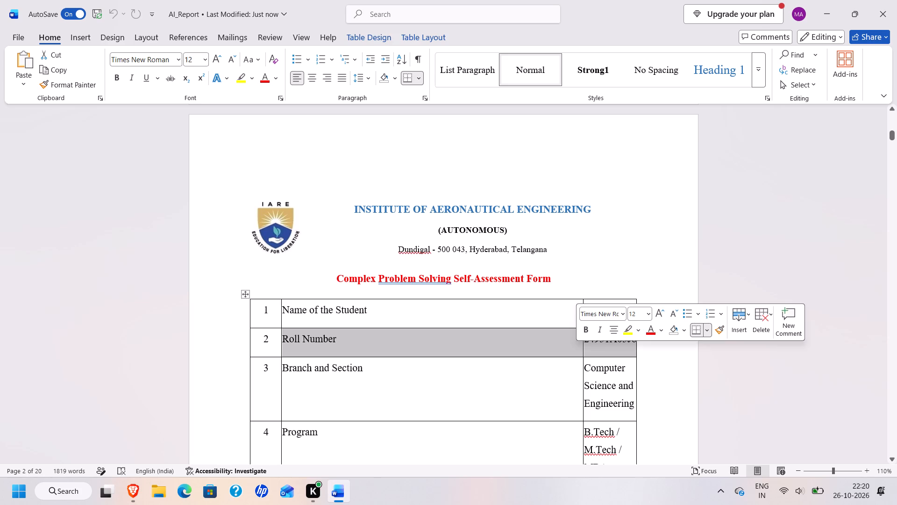
left_click(688, 377)
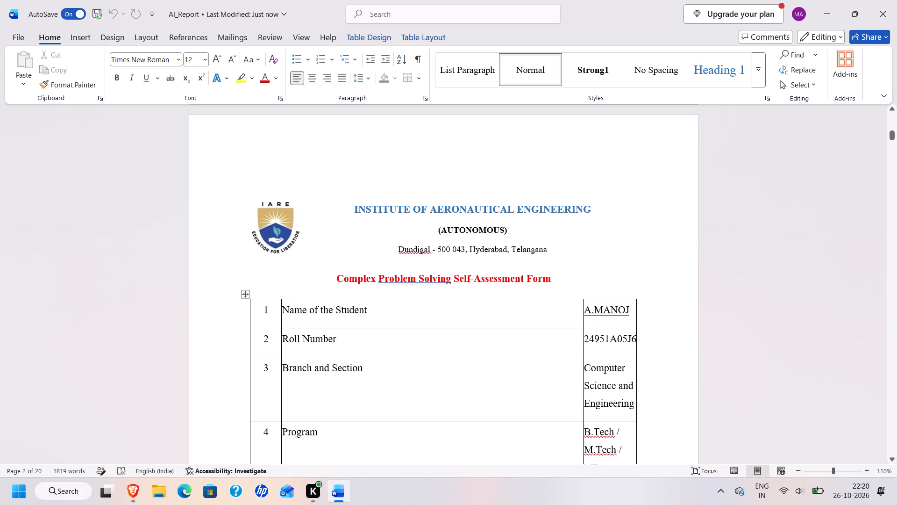
left_click_drag(583, 346, 562, 346)
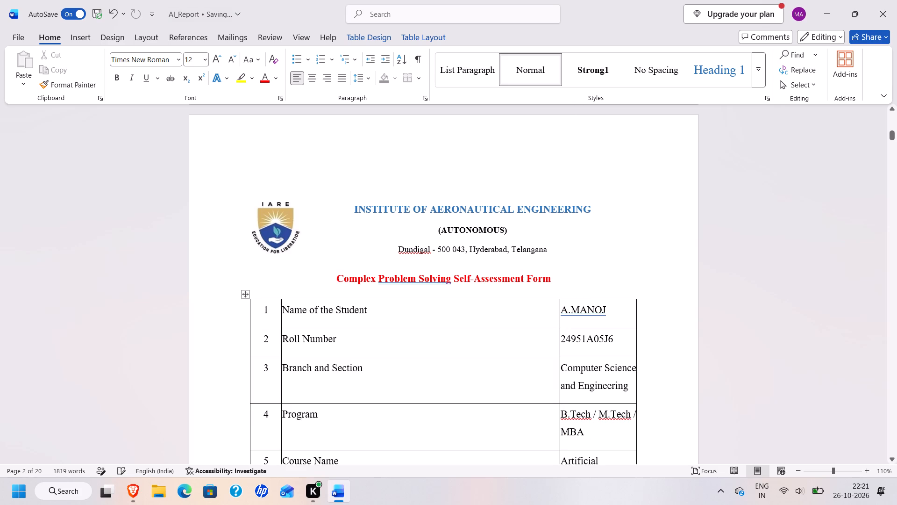
Delete the M.Tech and MBA options from the Program row, leaving only B.Tech.
left_click_drag(593, 413, 592, 433)
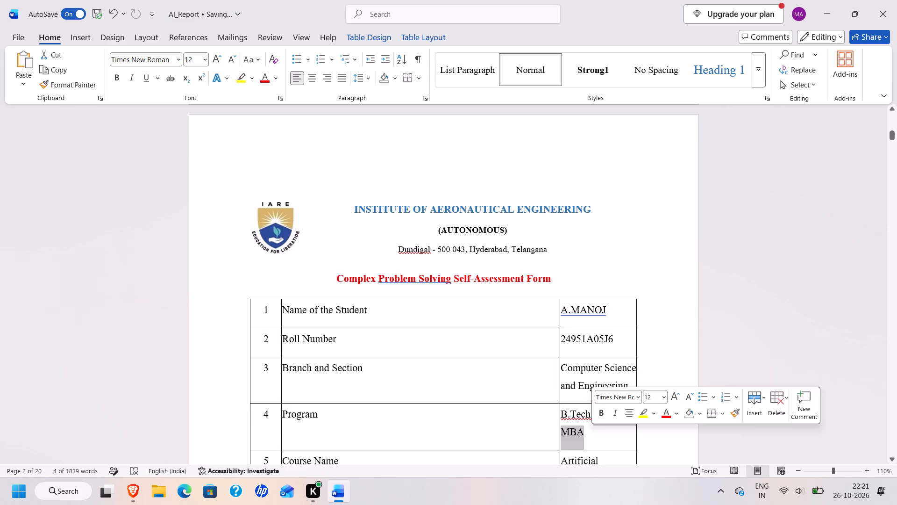
key("BackSpace")
Enter 26-10-2026 as the date above the student signature at the end of the self-assessment form.
scroll(664, 375, "down", 1)
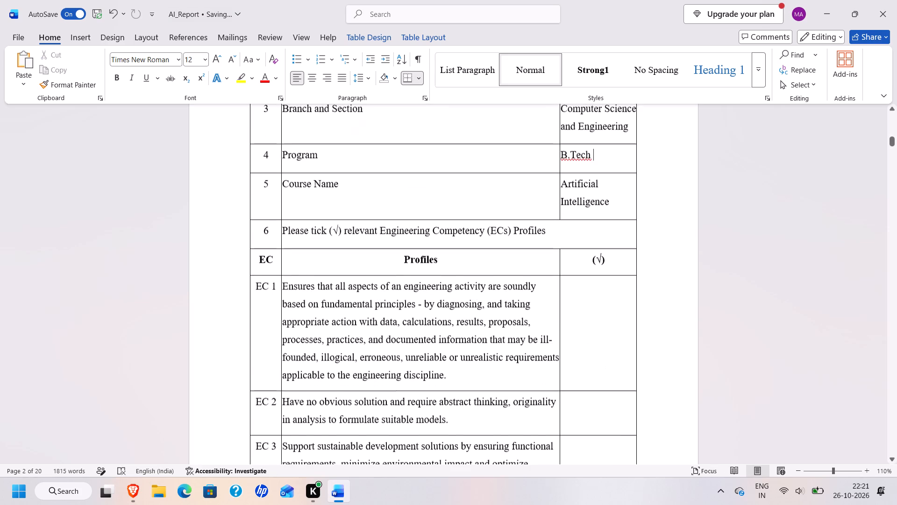
scroll(591, 225, "down", 2)
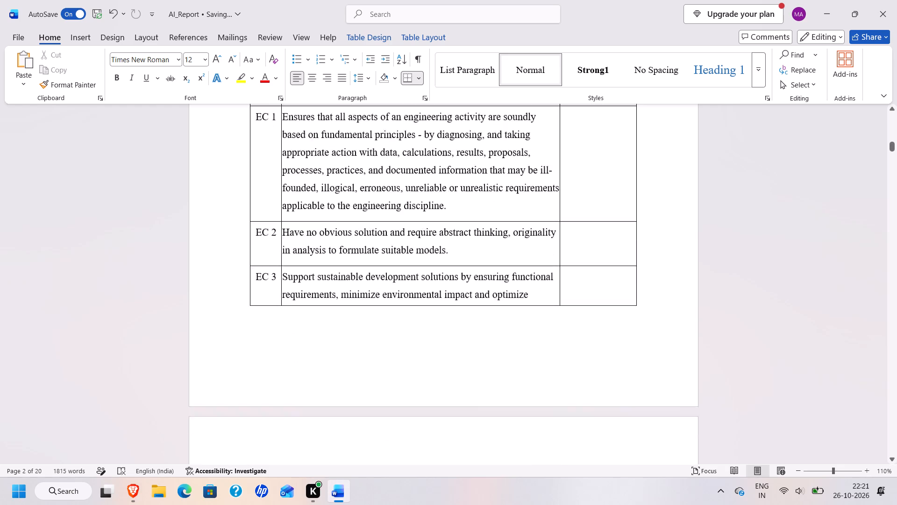
scroll(591, 225, "down", 3)
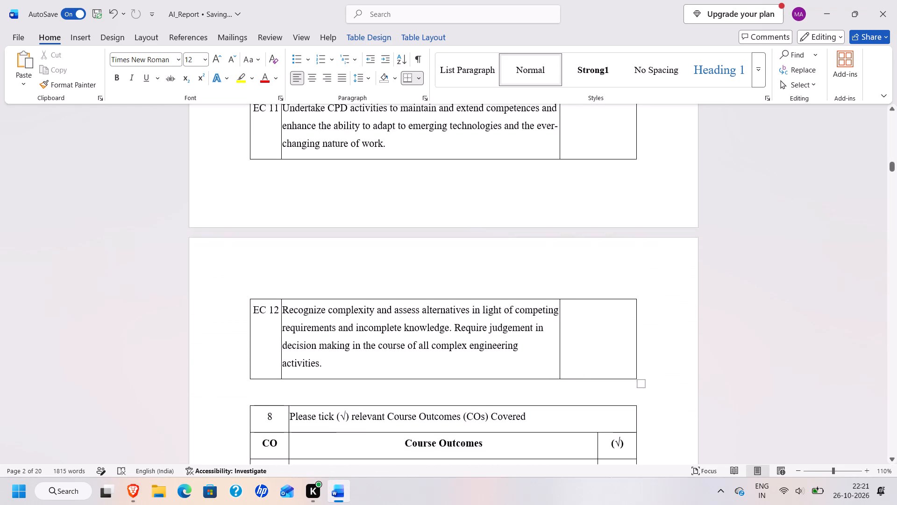
scroll(591, 225, "down", 3)
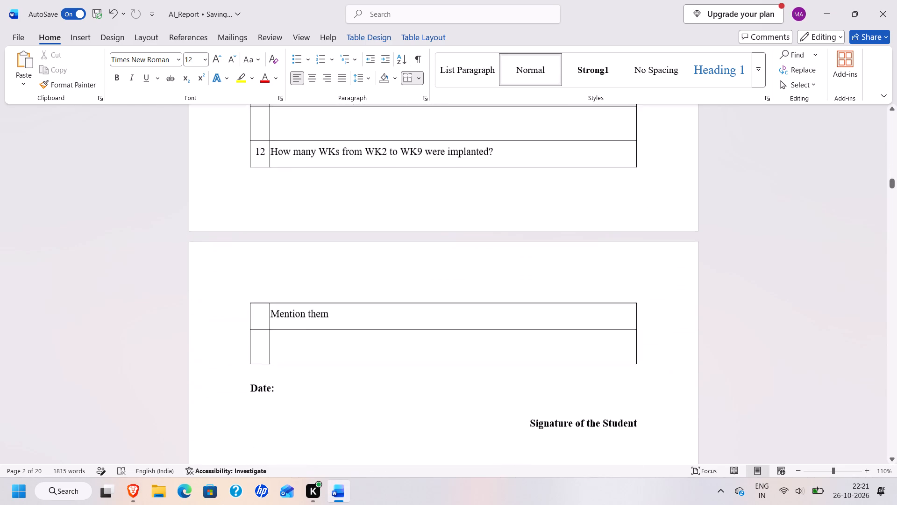
scroll(591, 225, "down", 1)
left_click(319, 267)
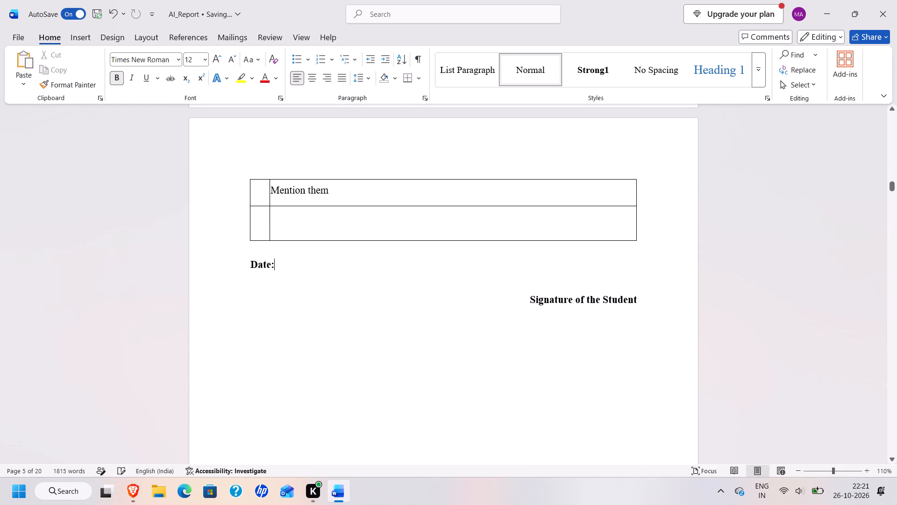
type("26-10-2026")
Enter 26-10-2026 as the date under Supervisor on the project certification page.
scroll(319, 267, "down", 4)
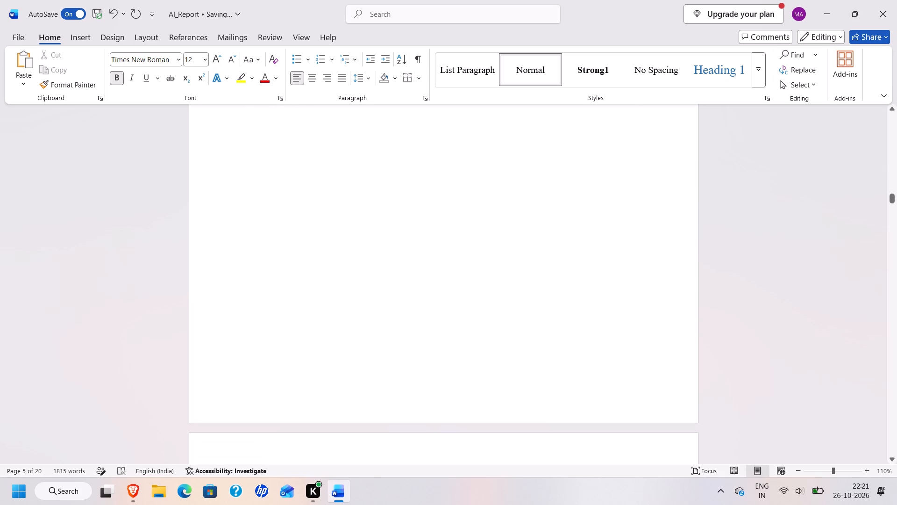
scroll(319, 267, "down", 4)
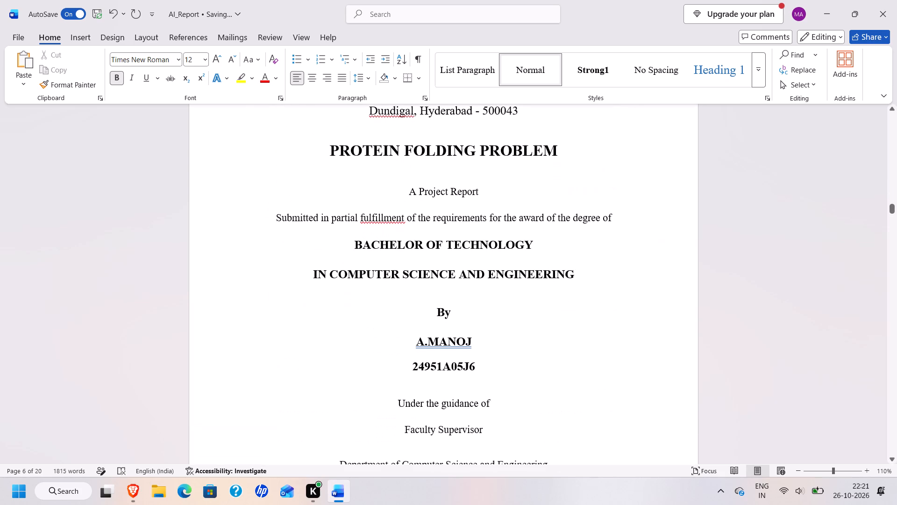
scroll(319, 267, "down", 3)
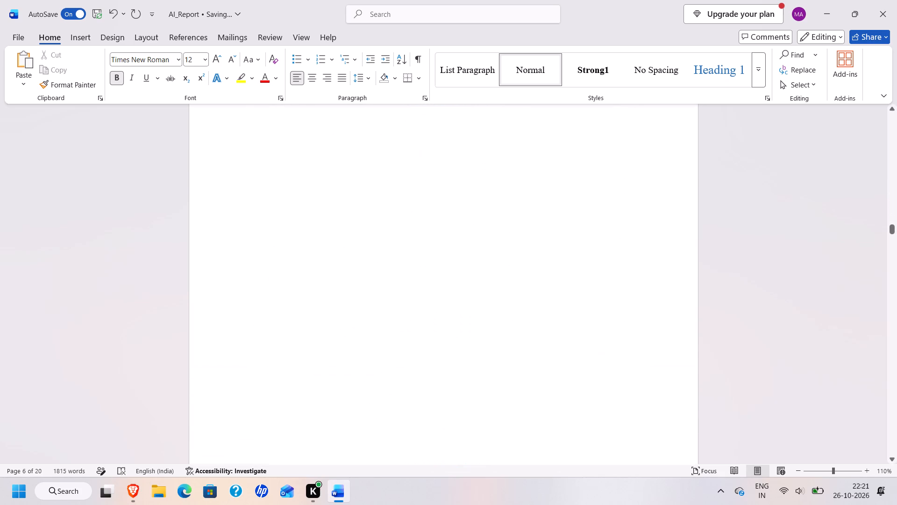
scroll(319, 267, "down", 1)
scroll(319, 267, "up", 1)
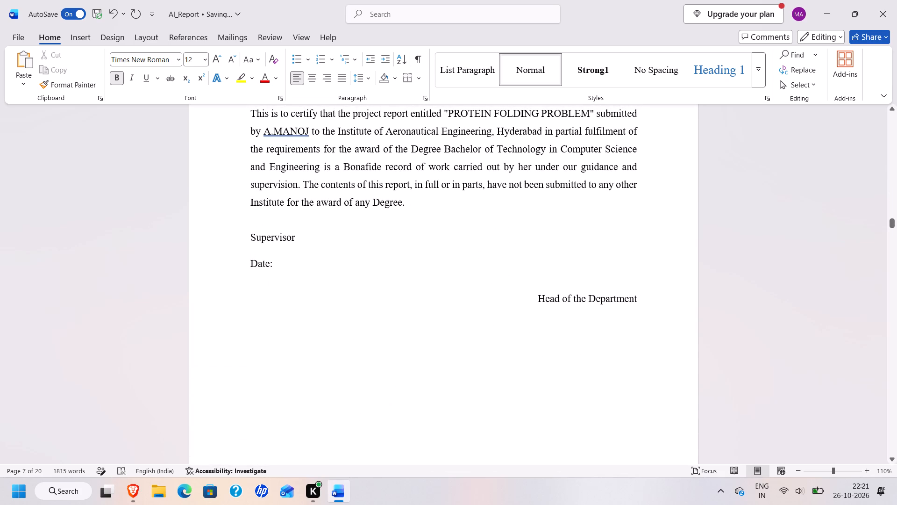
left_click(274, 268)
type("26-10-2026")
Shift Supervisor(s) on the approval sheet across to near the right margin, keeping it on the Examiners line.
scroll(274, 268, "down", 3)
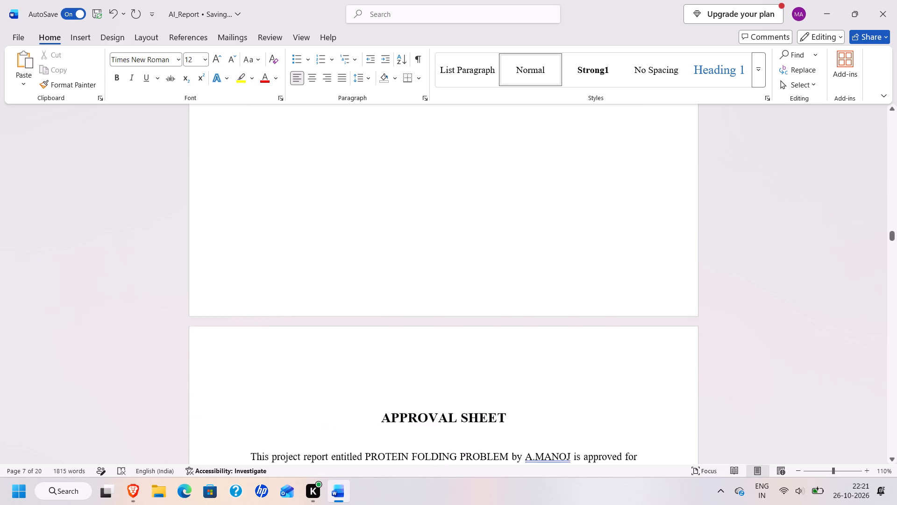
scroll(274, 268, "down", 2)
left_click(463, 213)
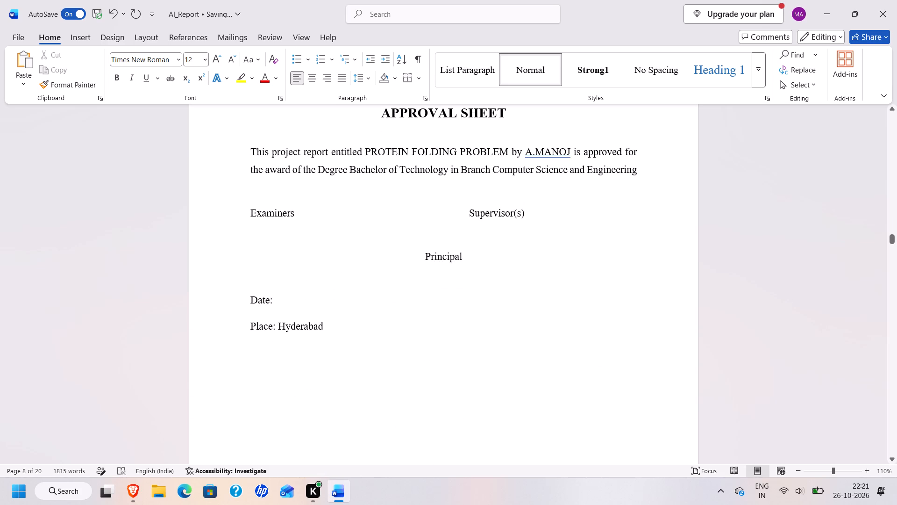
key("Tab")
key("Tab")
key("Tab")
key("Tab")
key("Tab")
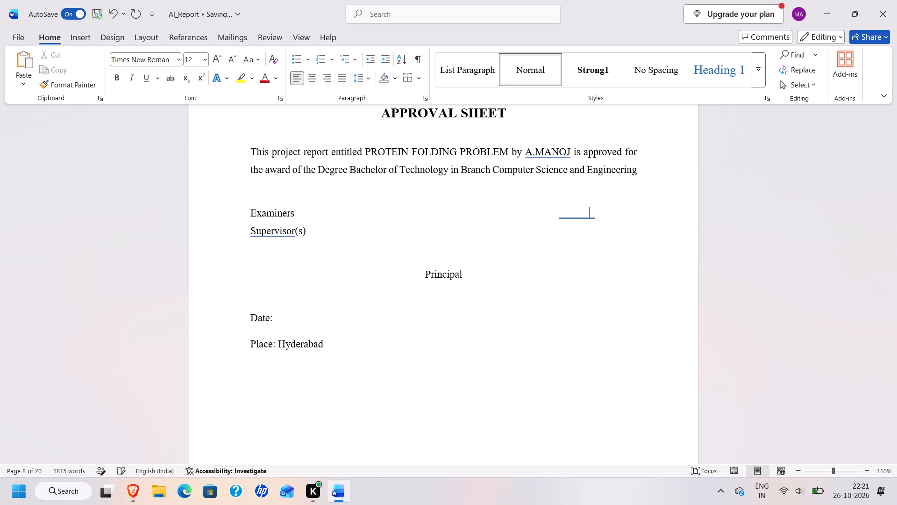
key("BackSpace")
key("space")
key("space")
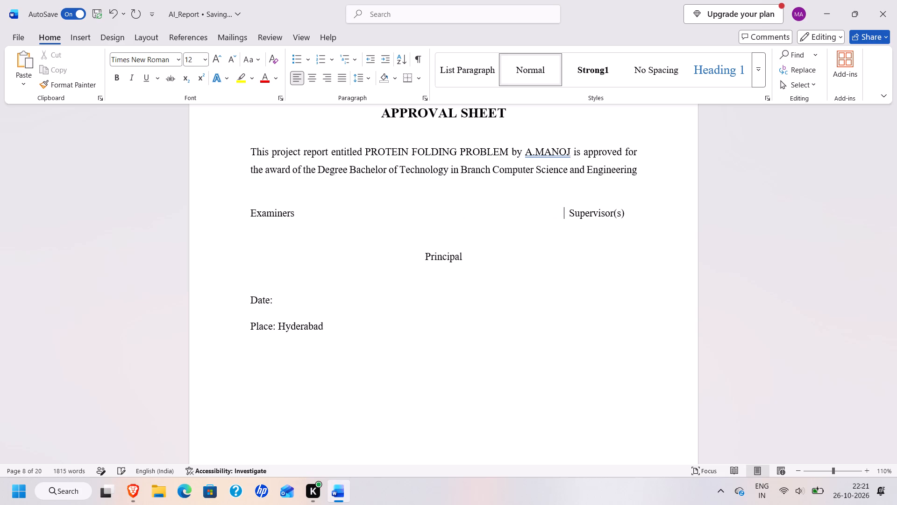
key("space")
key("space")
Shift Principal on the approval sheet to near the right margin, below Supervisor(s).
left_click(422, 260)
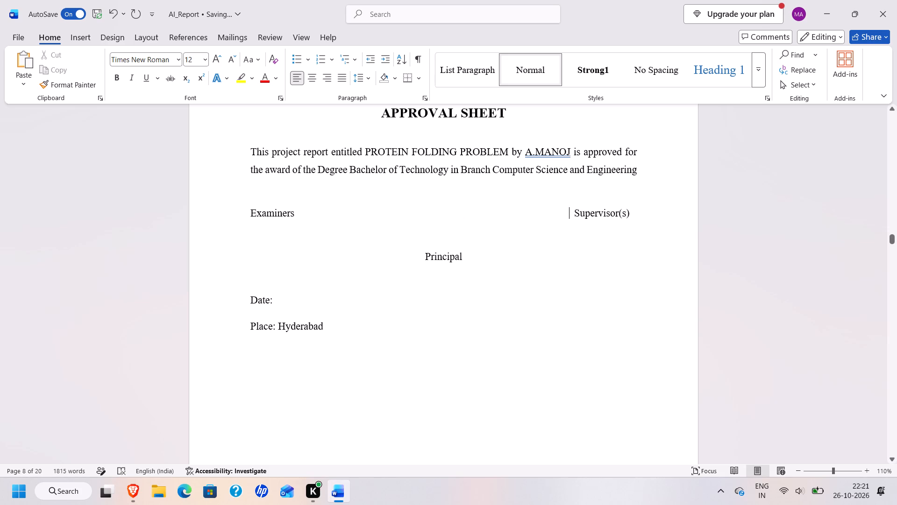
key("Tab")
key("Tab")
key("Tab")
key("Tab")
key("Tab")
key("Tab")
key("Tab")
key("Tab")
key("Tab")
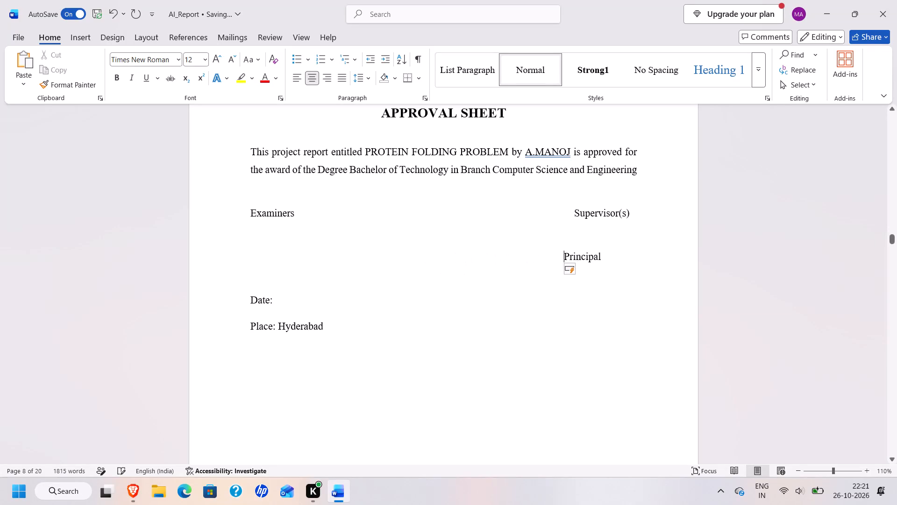
key("Tab")
key("Tab")
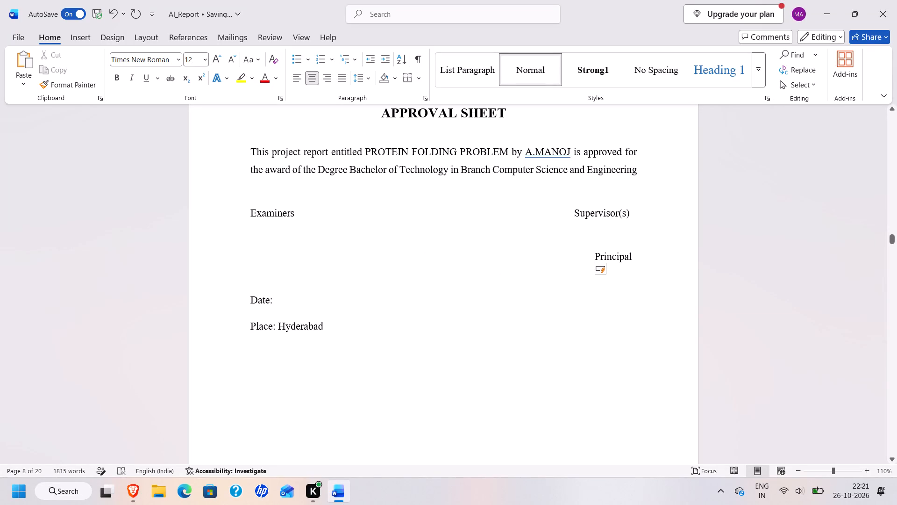
Enter 26-10-2026 as the date on the approval sheet.
left_click(284, 301)
type("26-10-2026")
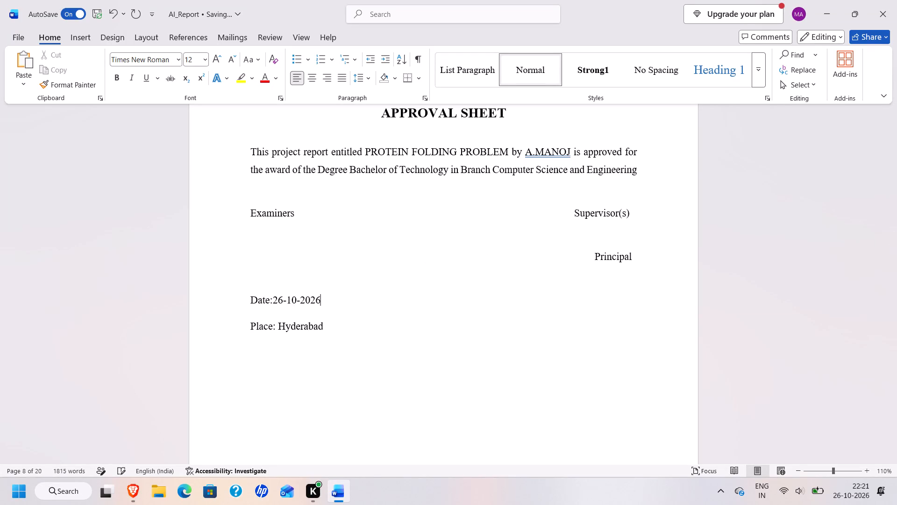
Enter 26-10-2026 as the date under Place on the declaration page.
scroll(279, 301, "down", 3)
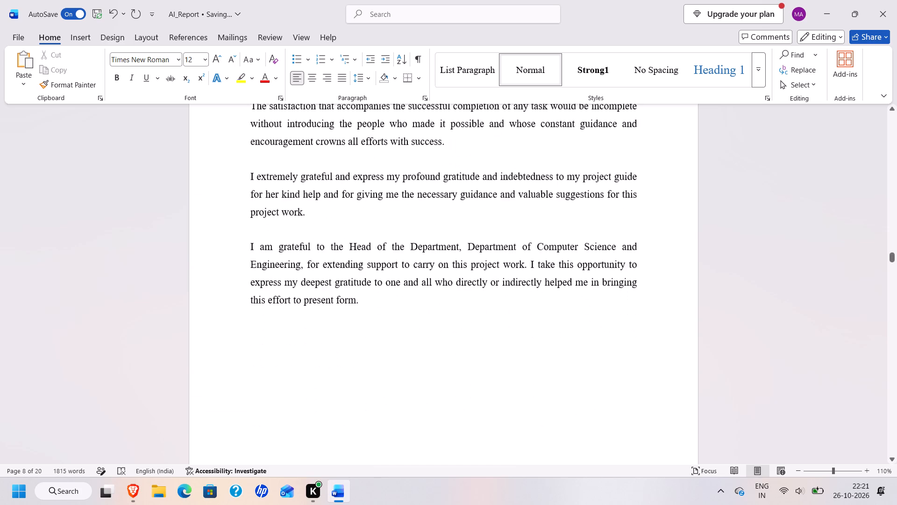
scroll(279, 301, "down", 5)
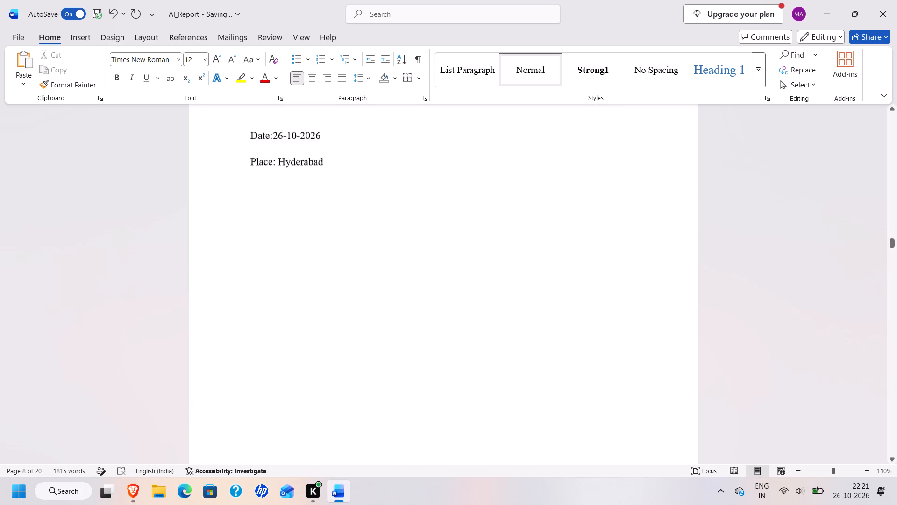
scroll(279, 301, "down", 2)
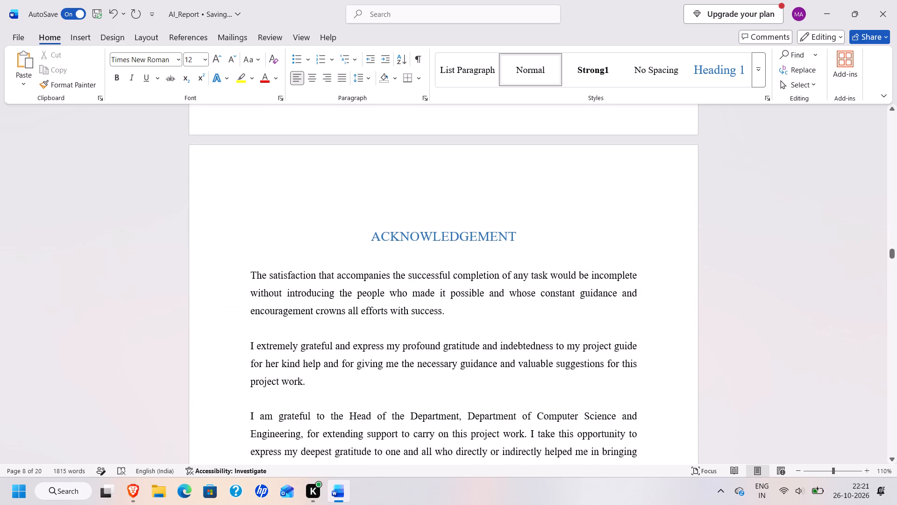
scroll(279, 301, "down", 1)
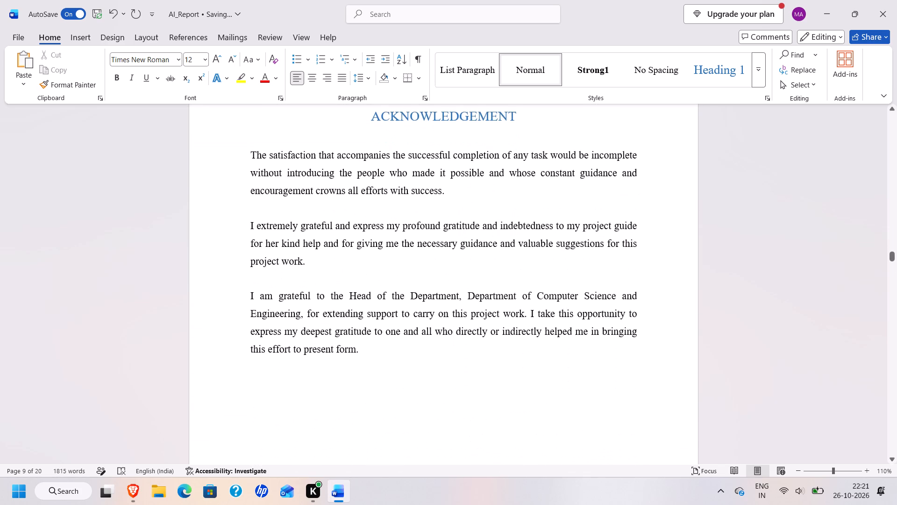
scroll(279, 301, "down", 4)
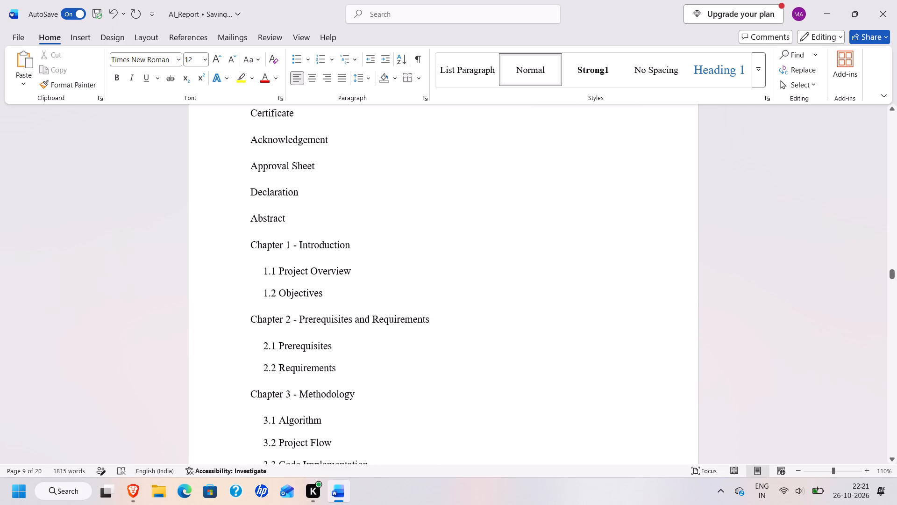
scroll(279, 301, "down", 4)
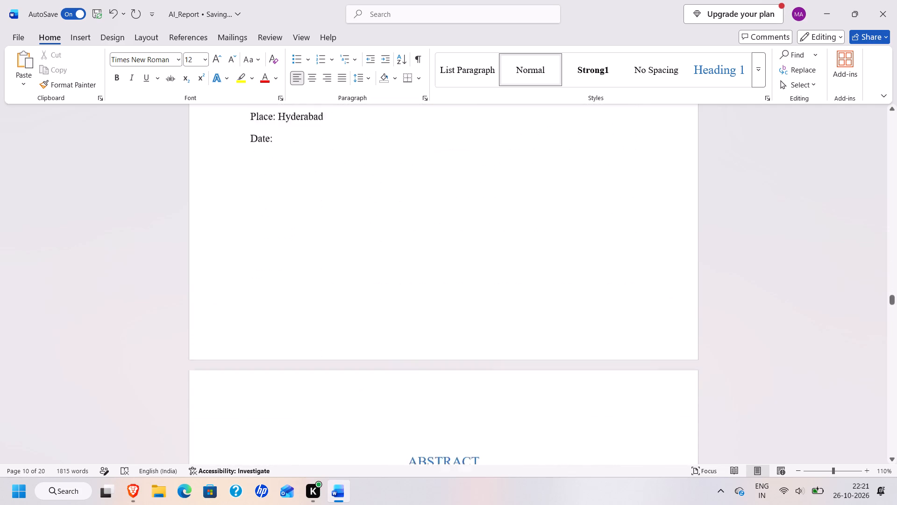
left_click(290, 267)
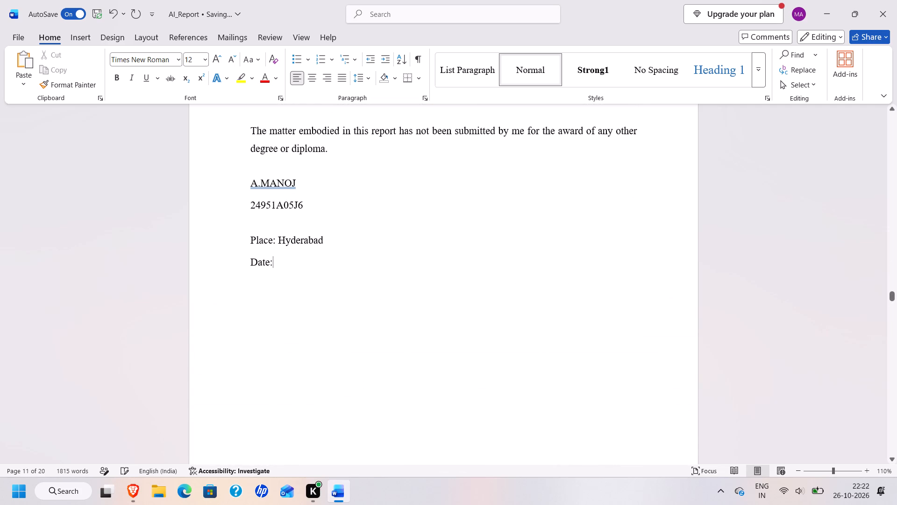
type("26-10-2026")
Review the report from the approval sheet through the abstract and chapters to the references for remaining layout or content problems.
scroll(290, 267, "down", 2)
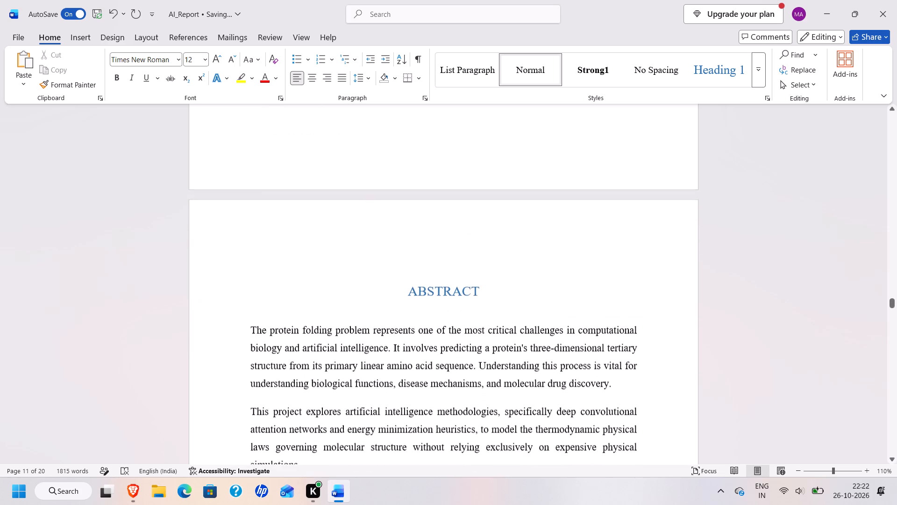
scroll(290, 267, "down", 2)
scroll(290, 267, "up", 1)
scroll(290, 267, "down", 2)
scroll(290, 267, "up", 1)
scroll(290, 267, "down", 2)
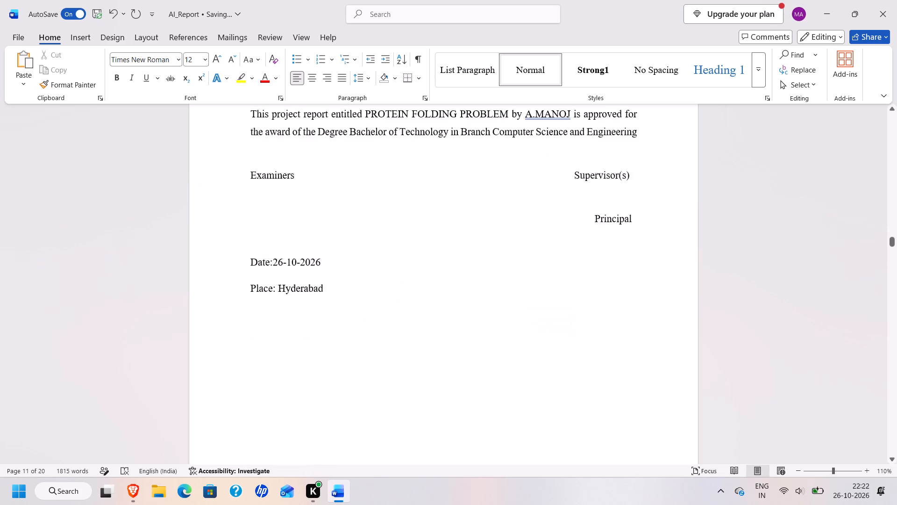
scroll(290, 267, "down", 7)
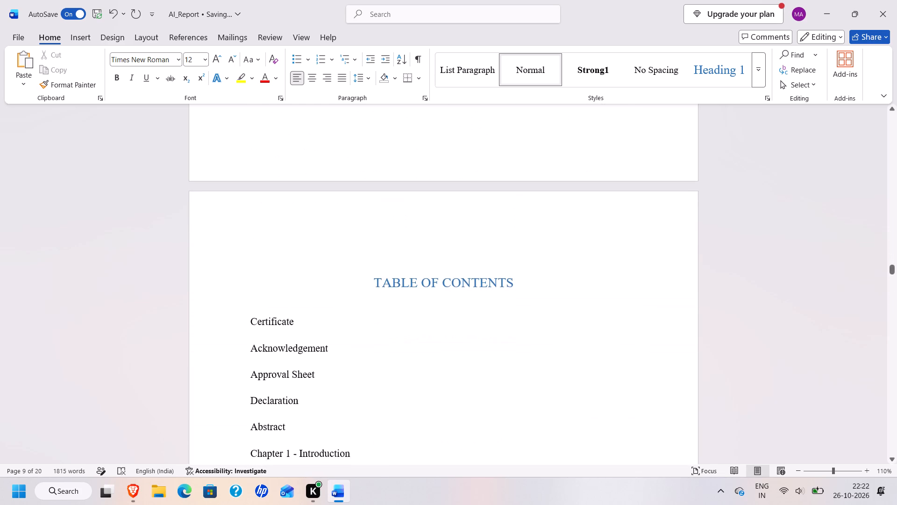
scroll(290, 267, "down", 7)
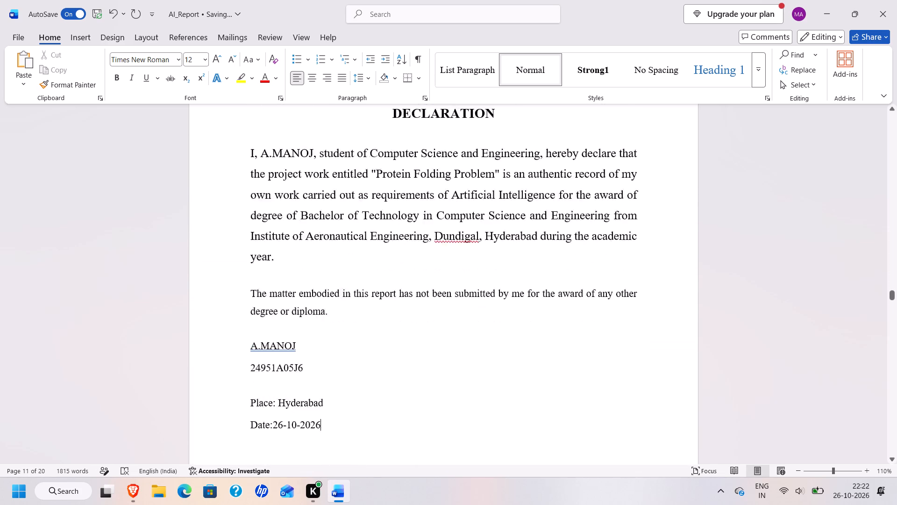
scroll(290, 267, "down", 2)
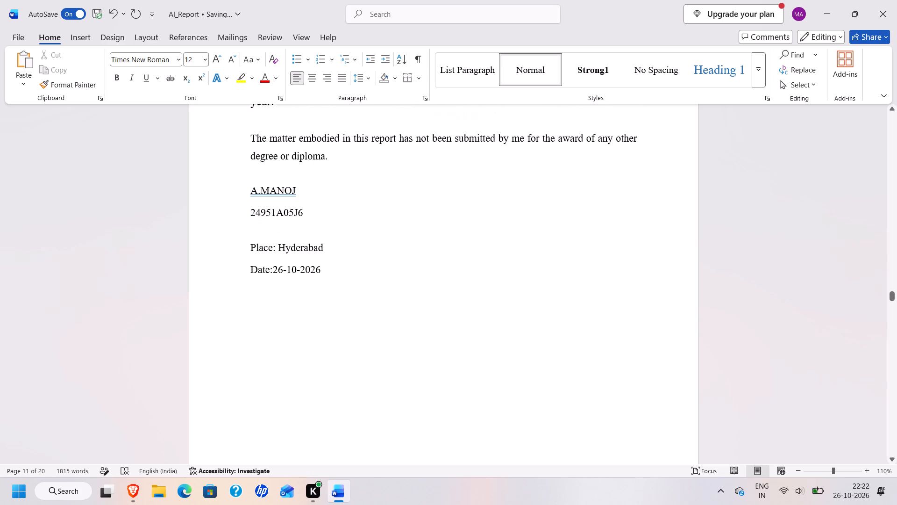
scroll(290, 267, "down", 1)
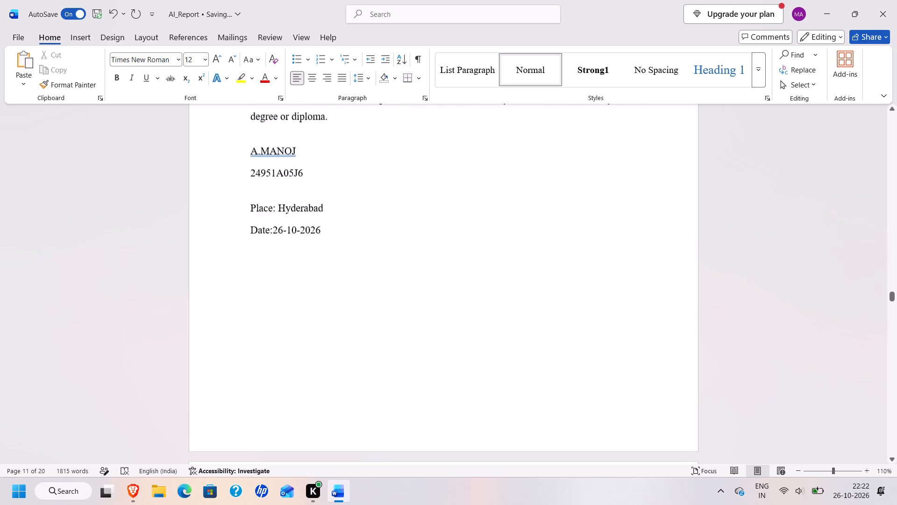
scroll(290, 267, "down", 1)
scroll(290, 267, "up", 2)
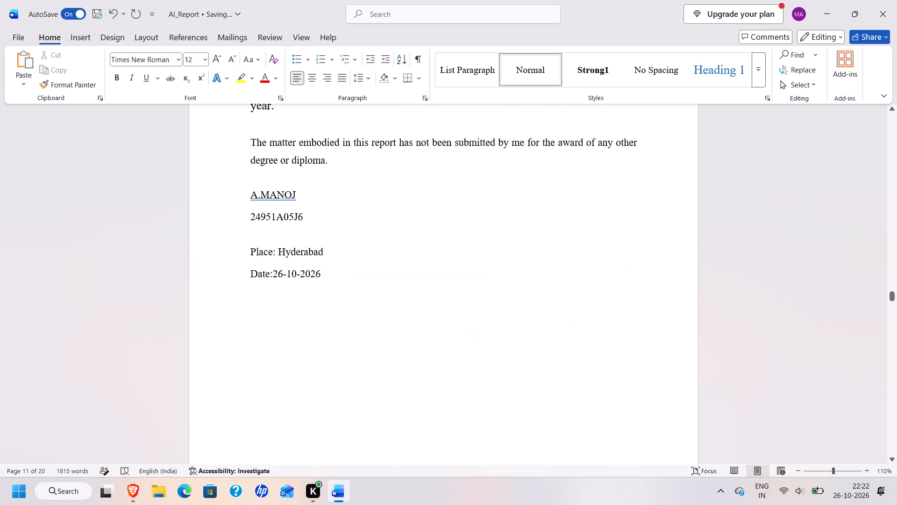
scroll(290, 267, "down", 7)
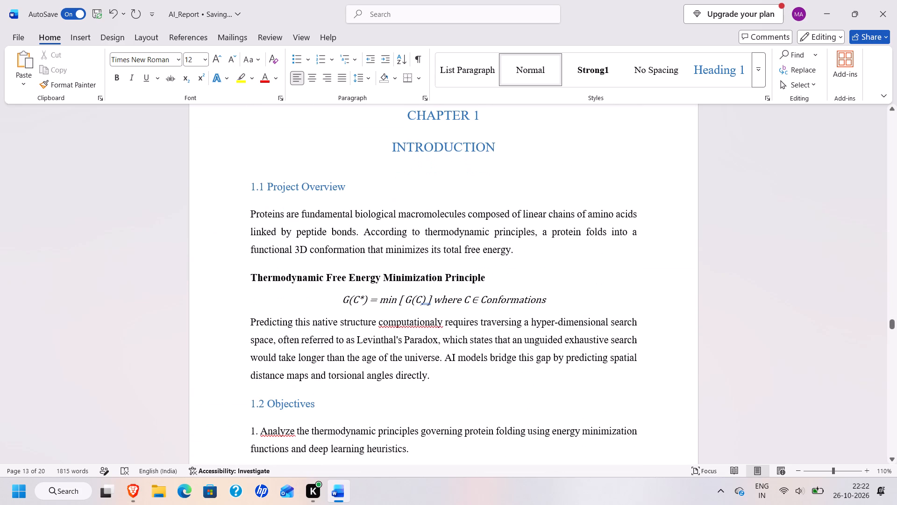
scroll(290, 267, "down", 2)
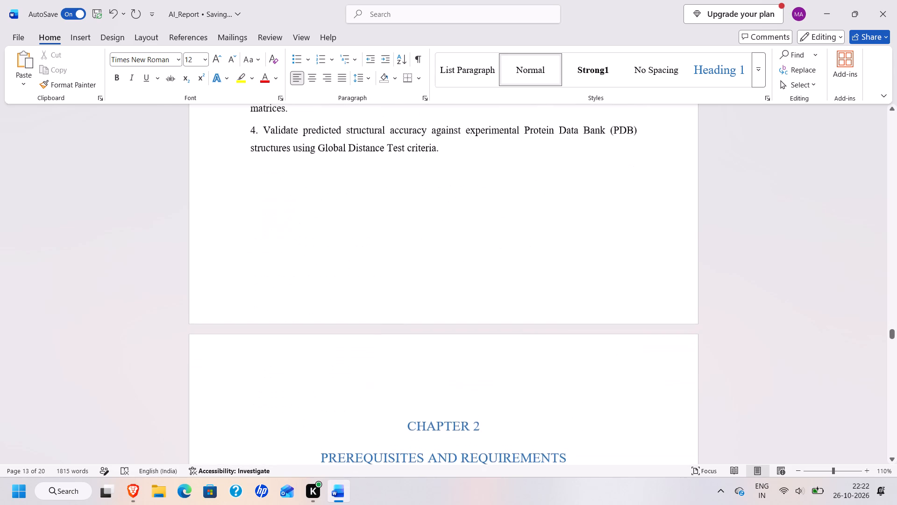
scroll(290, 267, "down", 4)
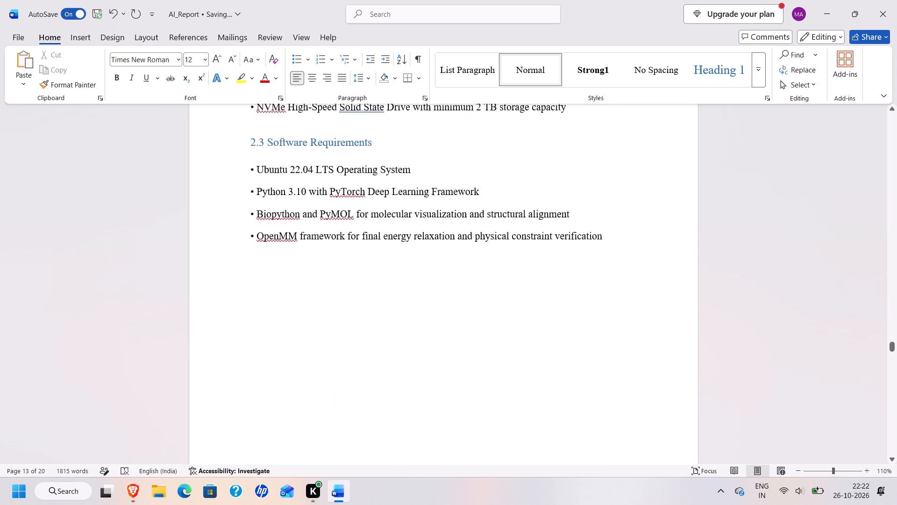
scroll(290, 267, "down", 4)
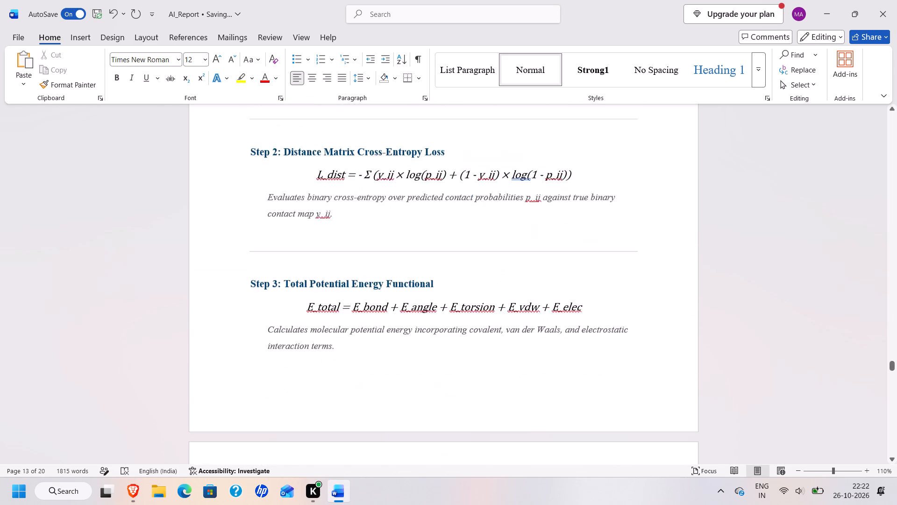
scroll(290, 267, "down", 3)
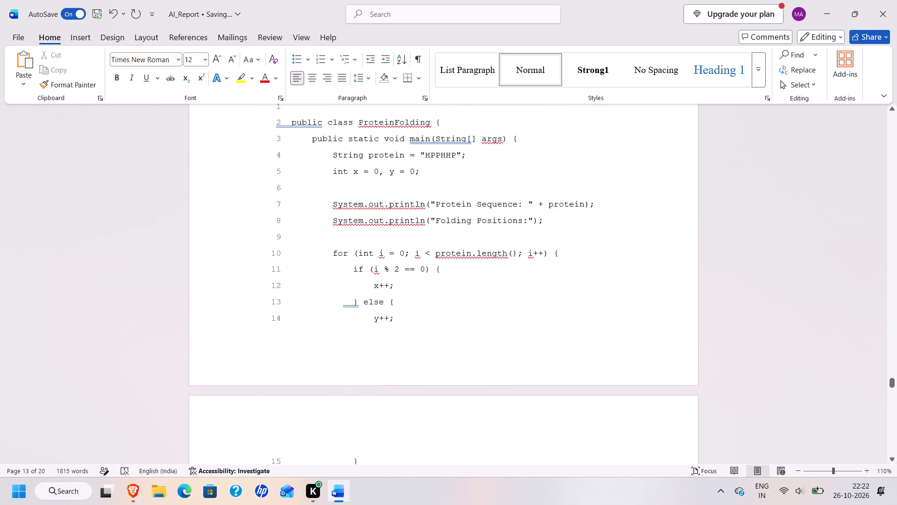
scroll(290, 267, "down", 3)
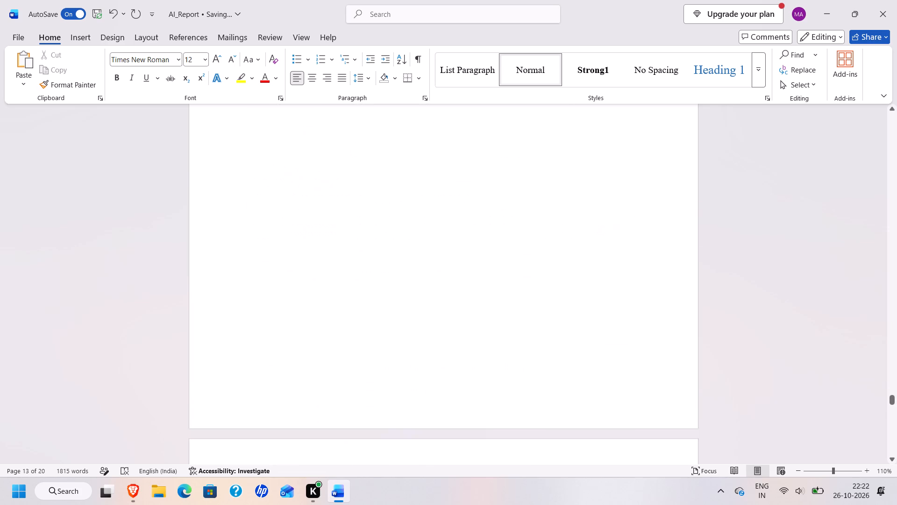
scroll(290, 267, "down", 4)
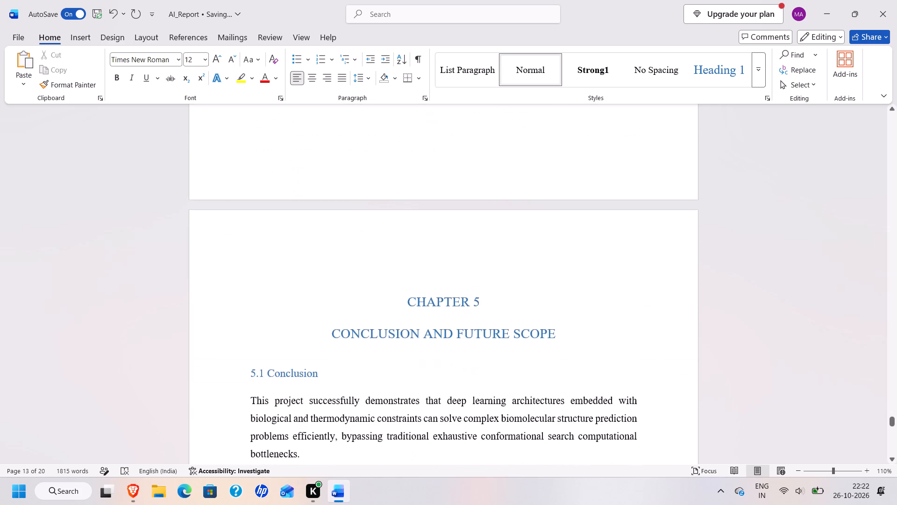
scroll(290, 267, "down", 7)
scroll(290, 267, "up", 1)
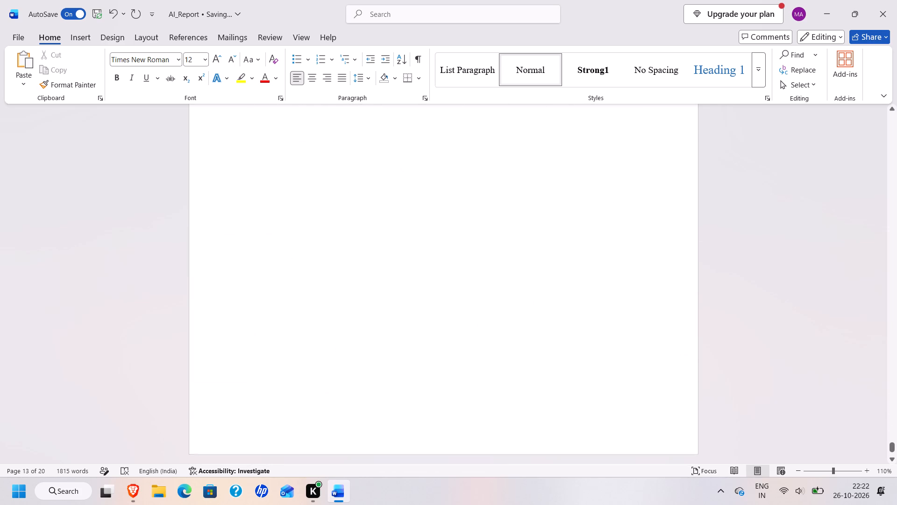
scroll(290, 267, "up", 1)
scroll(290, 267, "down", 4)
scroll(290, 267, "up", 1)
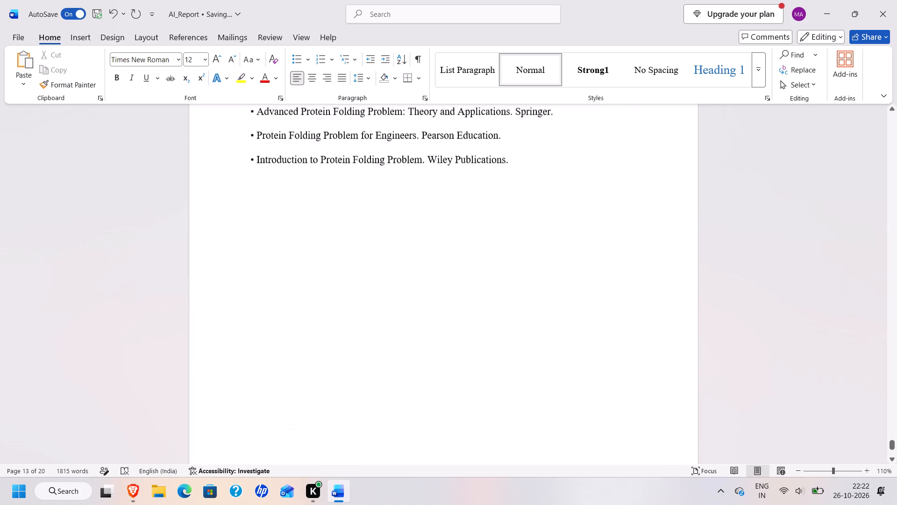
scroll(290, 267, "up", 2)
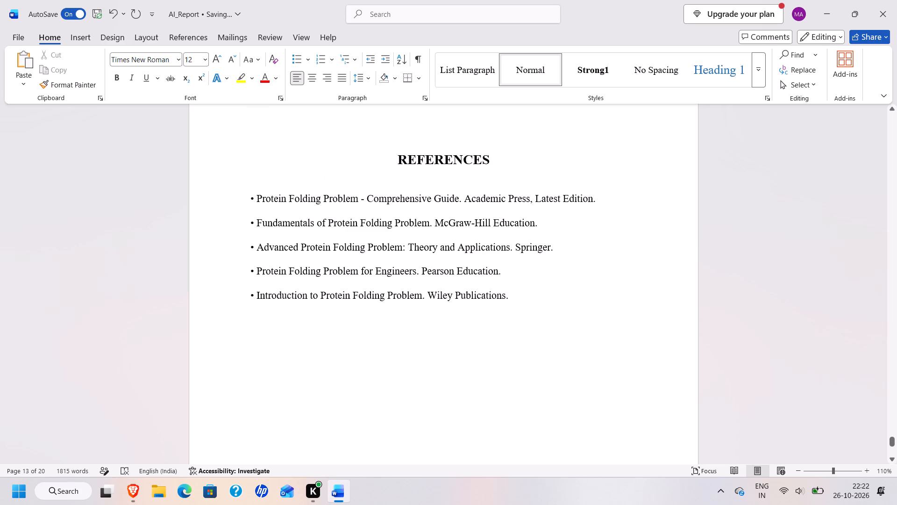
scroll(290, 267, "down", 1)
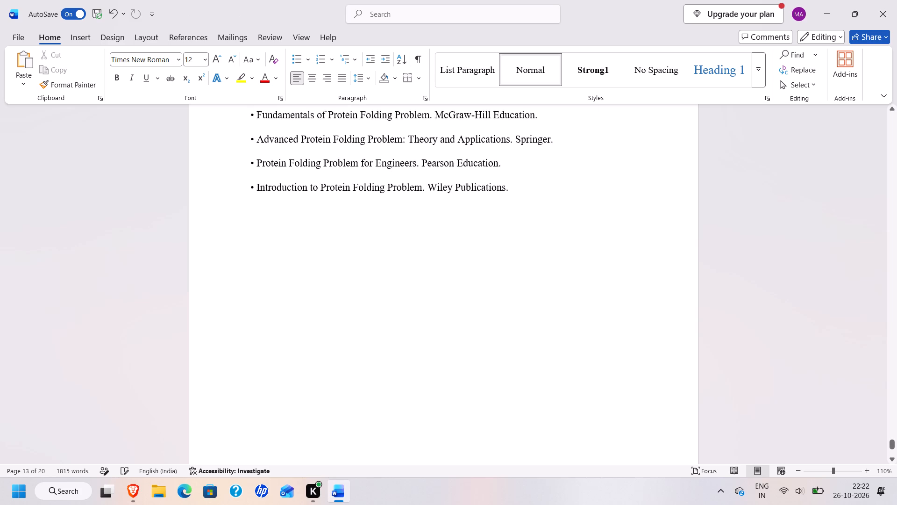
scroll(290, 267, "up", 1)
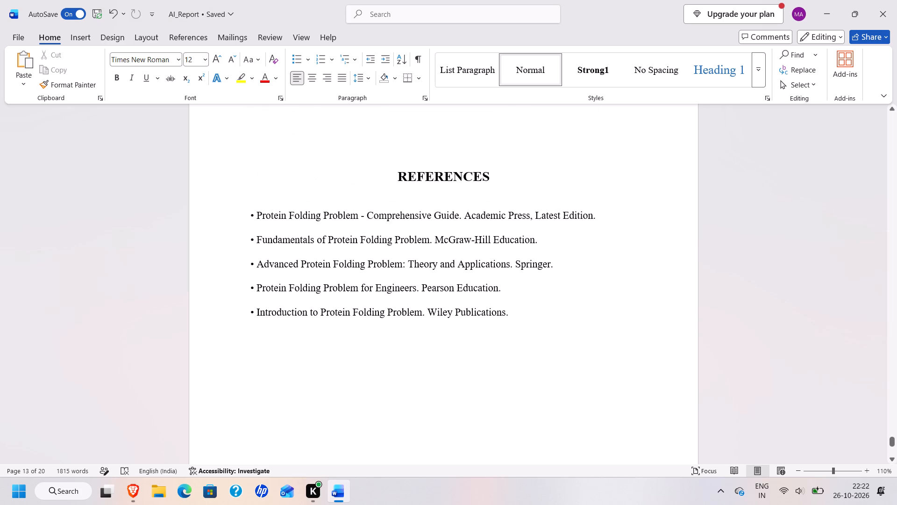
Save the AI_Report document and close it.
key("ctrl+s")
left_click(890, 12)
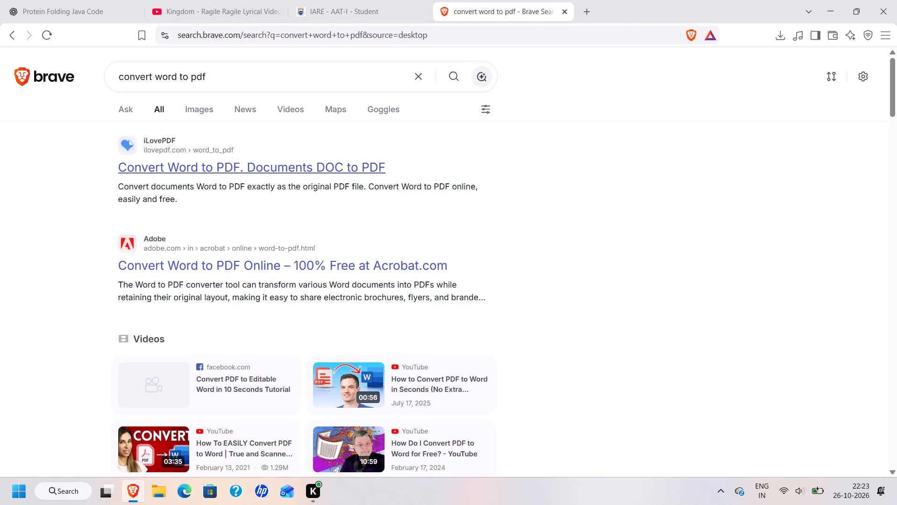
left_click(284, 165)
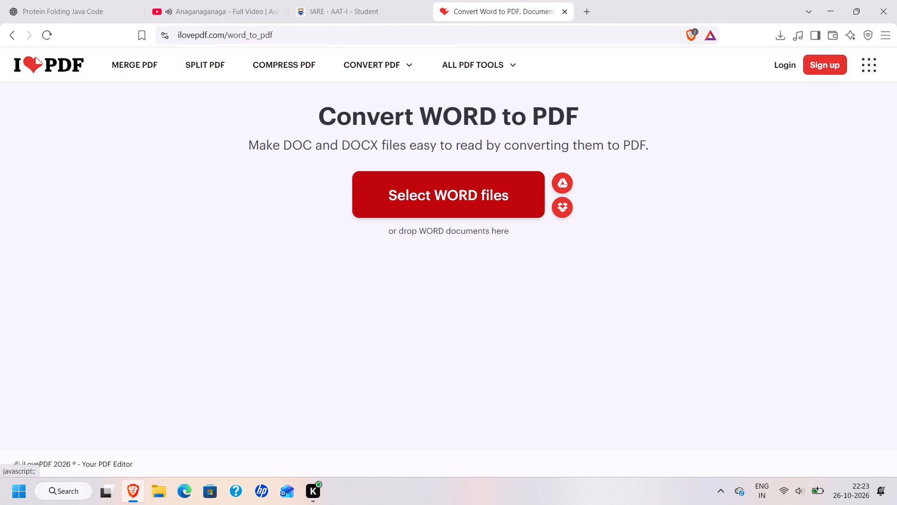
left_click(445, 190)
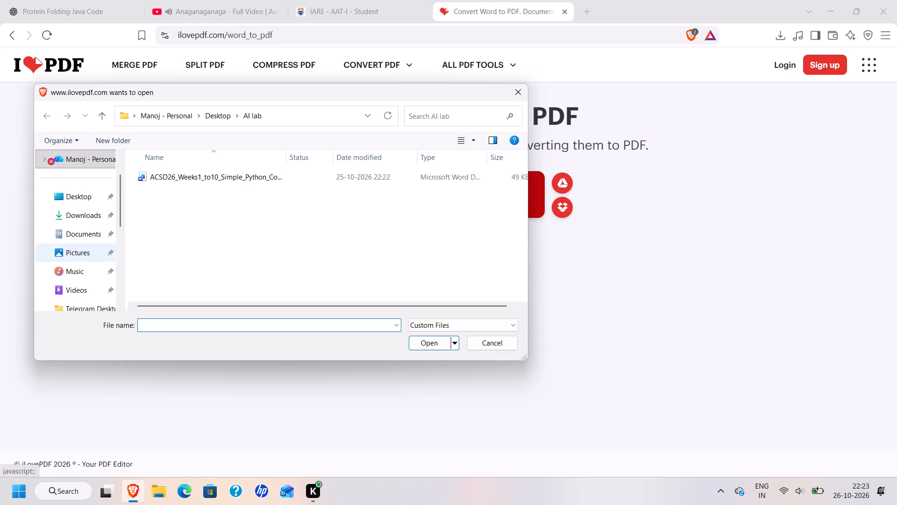
scroll(54, 289, "down", 1)
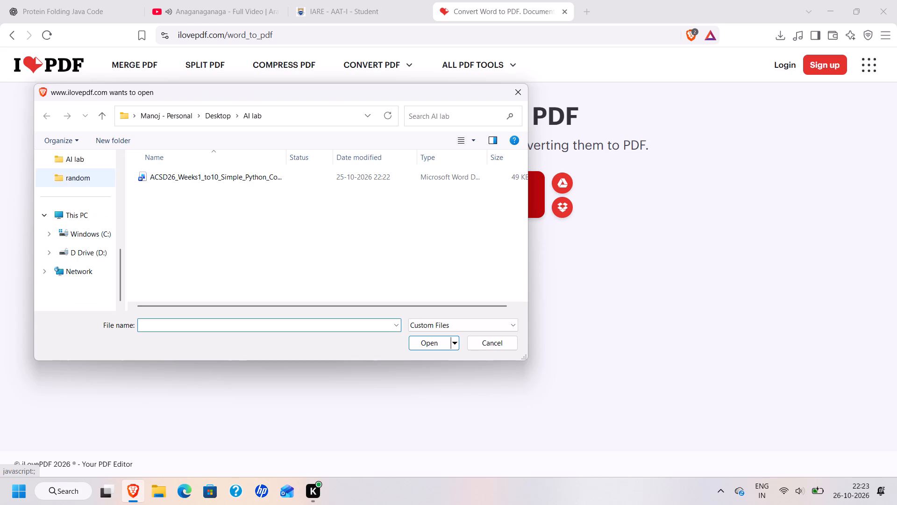
left_click(89, 180)
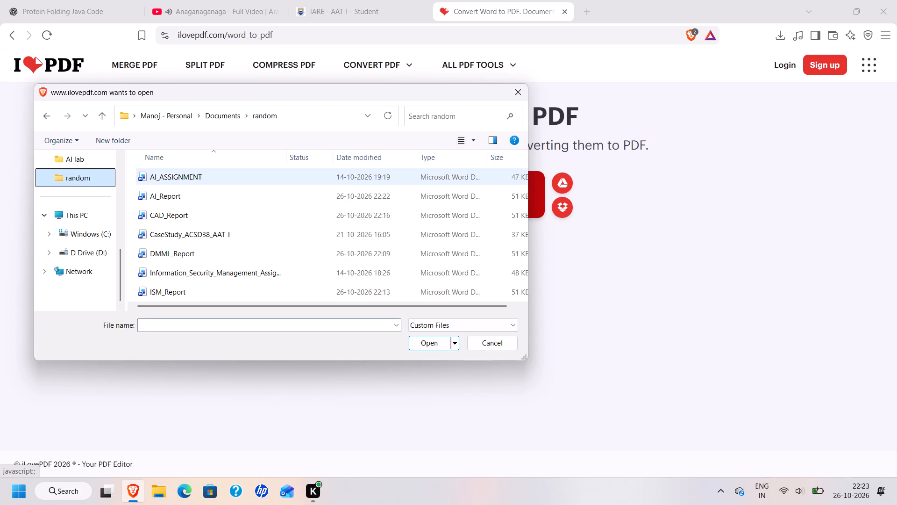
left_click(191, 175)
left_click(431, 348)
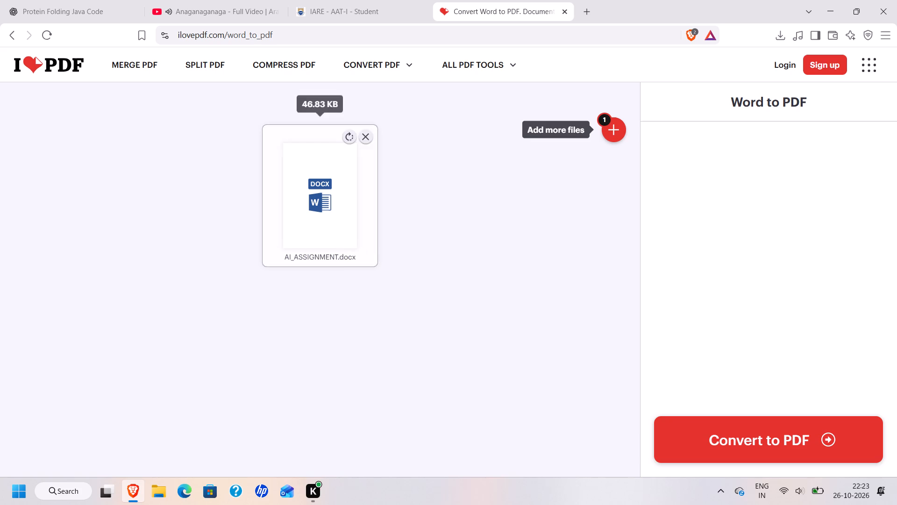
left_click(775, 426)
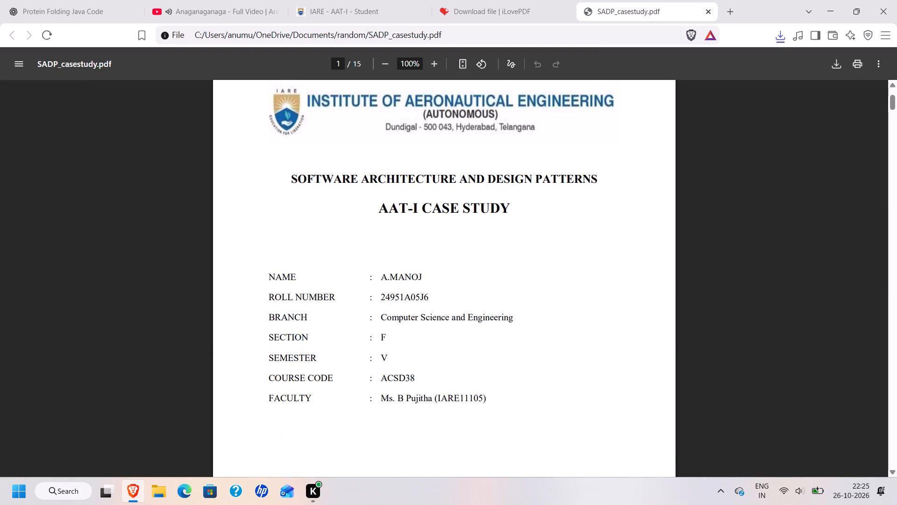
scroll(388, 297, "down", 20)
scroll(388, 297, "down", 1)
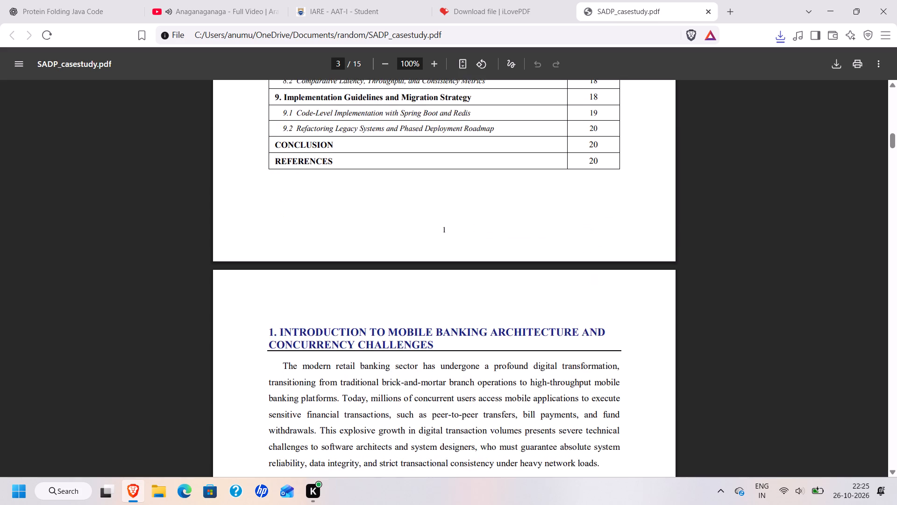
scroll(388, 297, "down", 20)
scroll(388, 297, "down", 1)
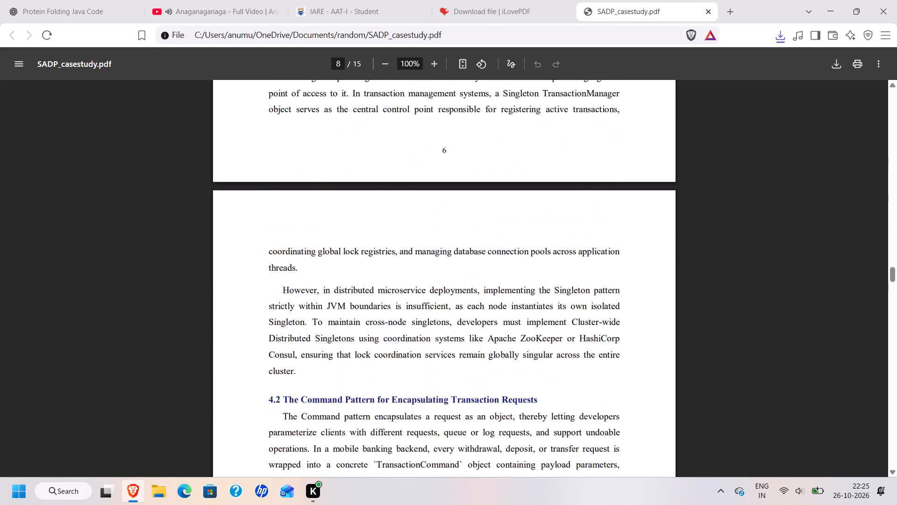
scroll(388, 297, "down", 9)
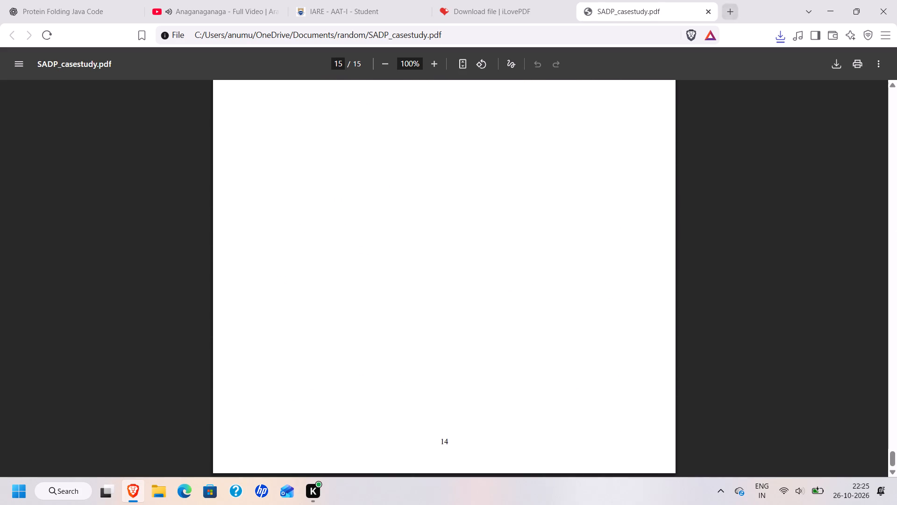
left_click(709, 7)
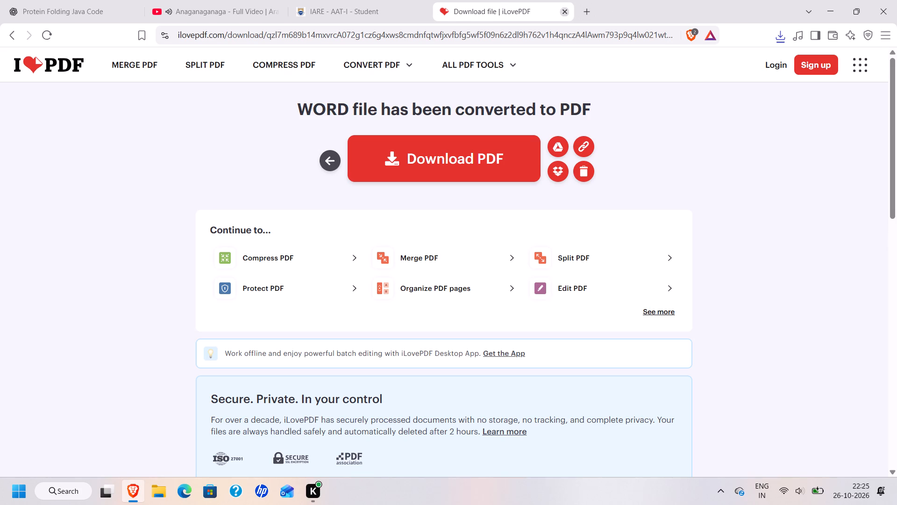
left_click(565, 11)
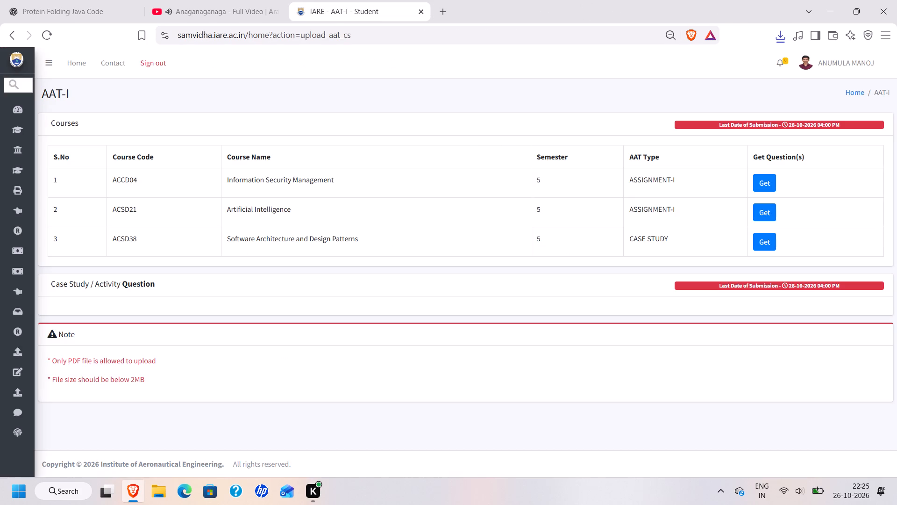
Get the assignment questions for Information Security Management (ACCD04) on the AAT-I page.
left_click(758, 183)
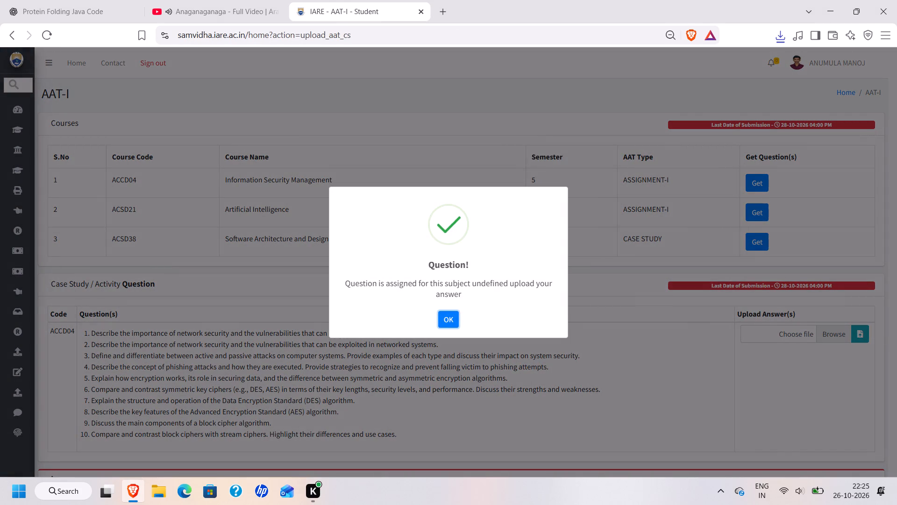
left_click(450, 317)
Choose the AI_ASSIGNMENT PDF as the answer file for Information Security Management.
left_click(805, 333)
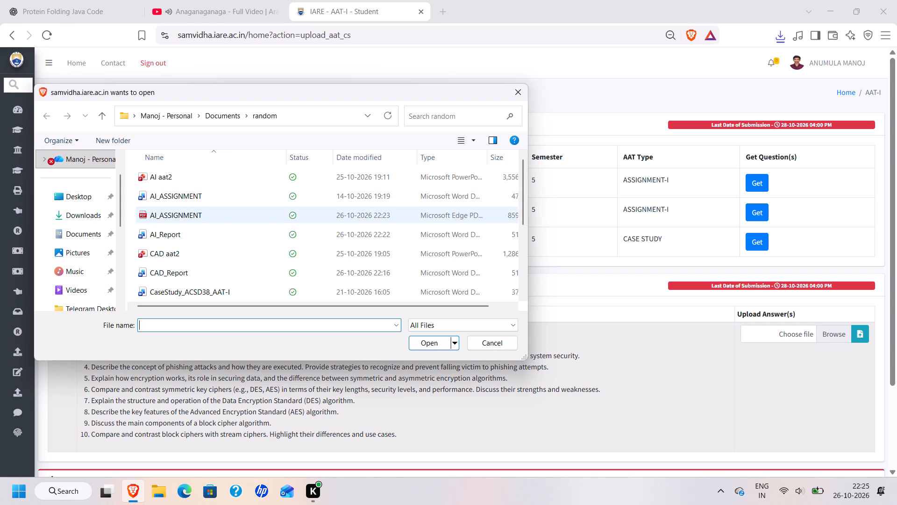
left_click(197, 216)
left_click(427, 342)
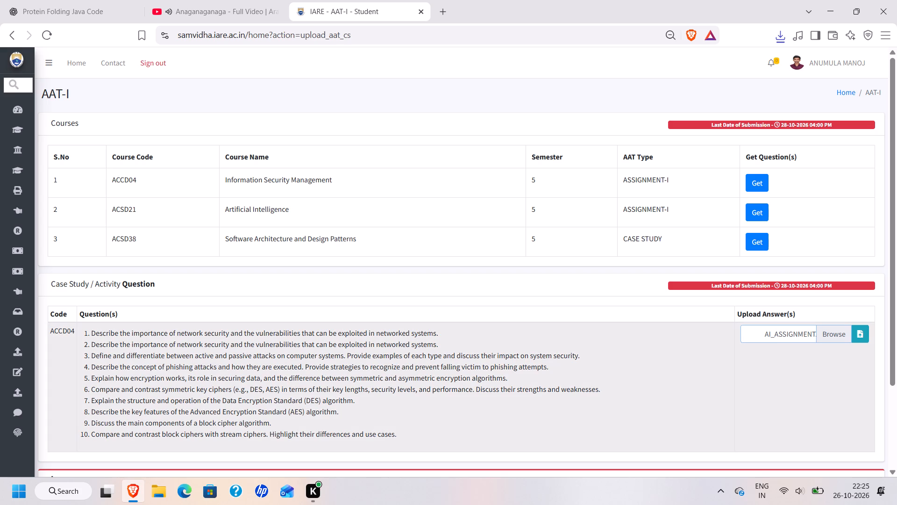
Choose the ISM_Assignment PDF as the answer file for ACCD04 and upload it.
left_click(797, 334)
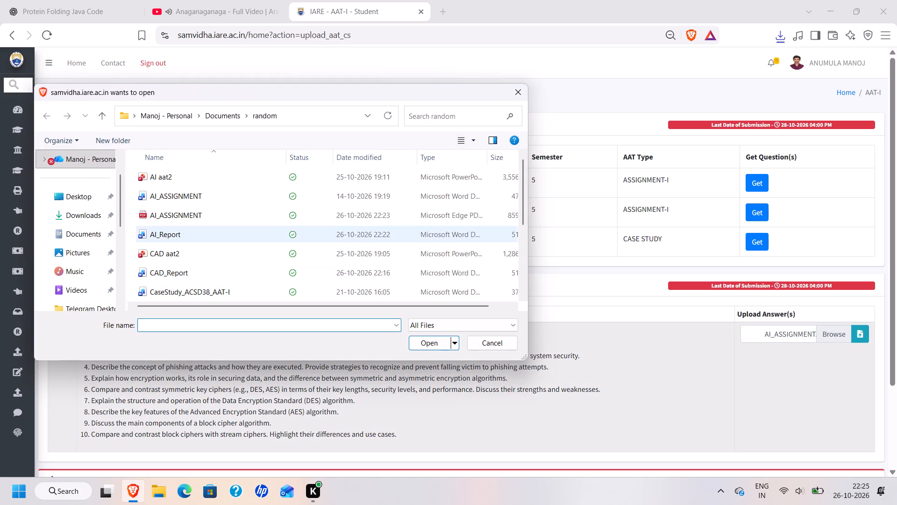
scroll(284, 230, "down", 3)
left_click(252, 254)
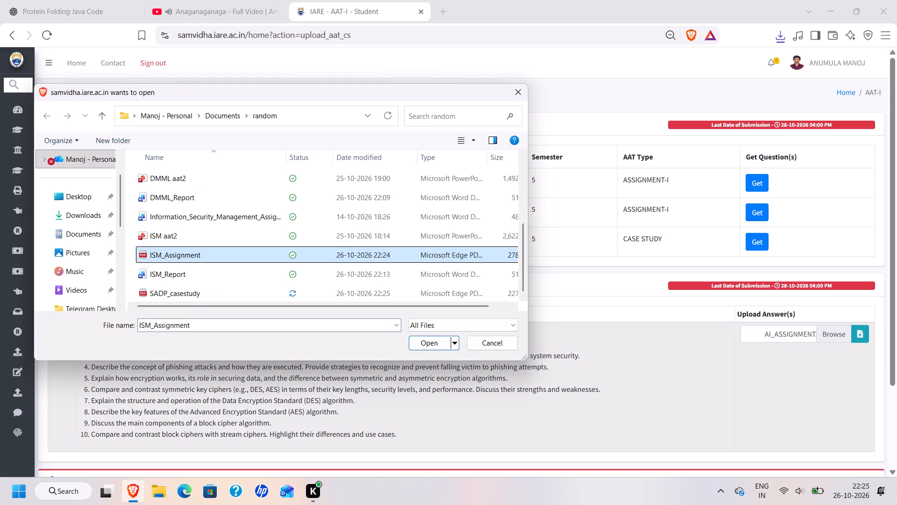
left_click(435, 343)
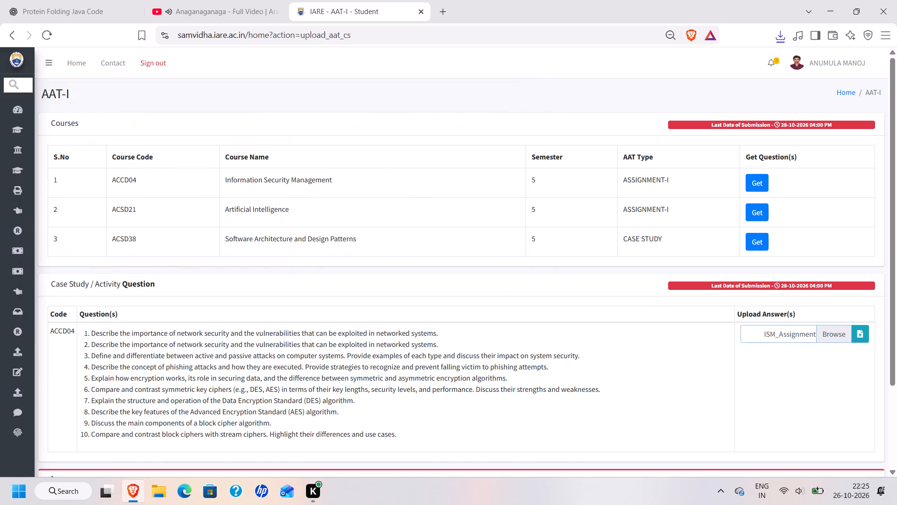
left_click(859, 330)
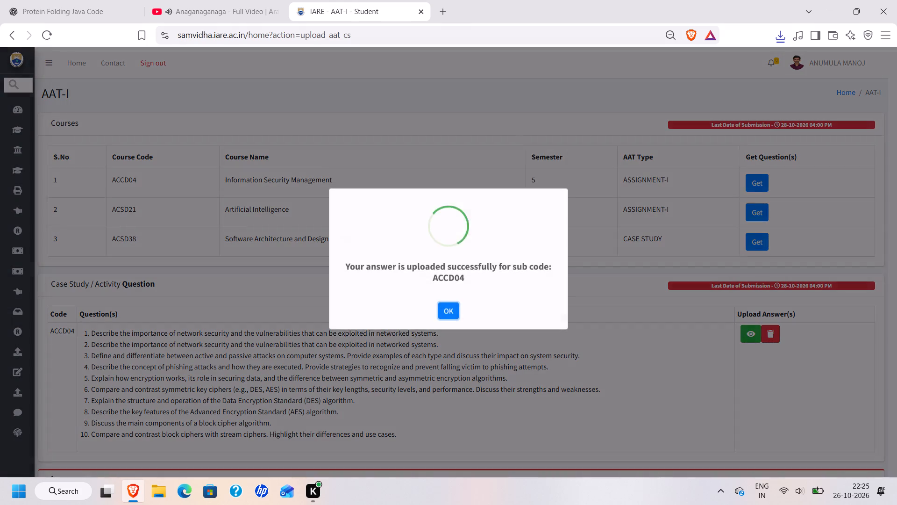
left_click(449, 317)
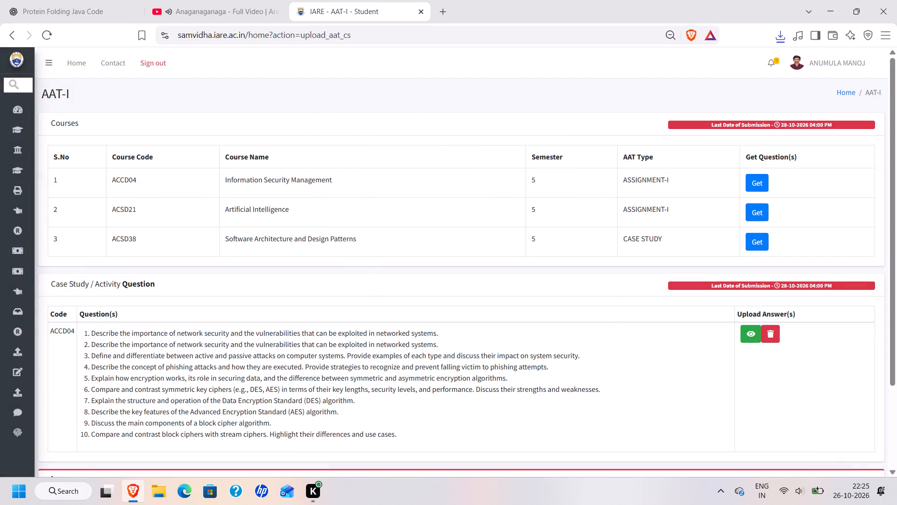
View the uploaded ACCD04 answer, check its cover sheet and first pages, and close it.
left_click(748, 334)
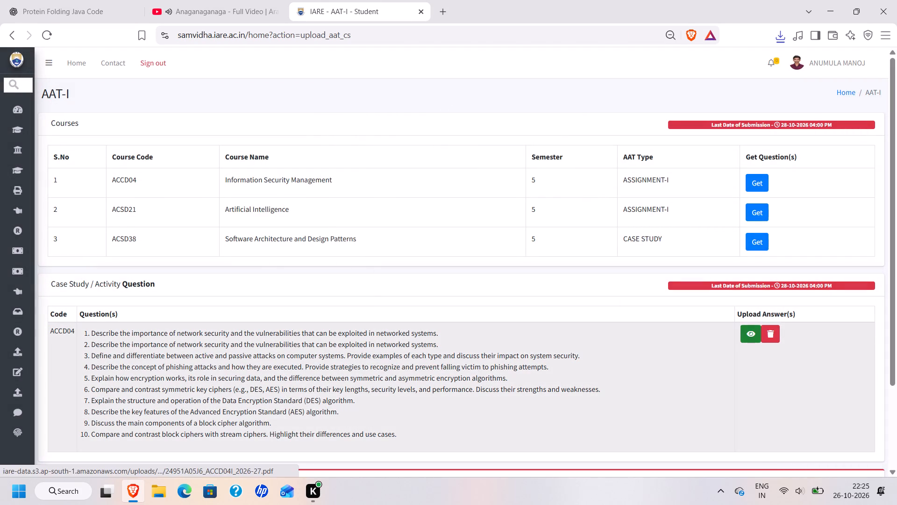
scroll(301, 259, "down", 5)
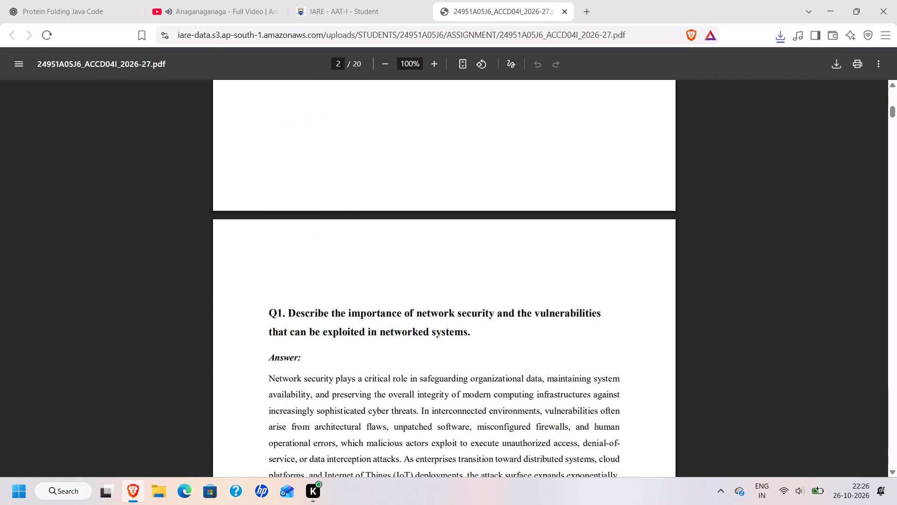
scroll(301, 259, "down", 2)
scroll(301, 259, "up", 9)
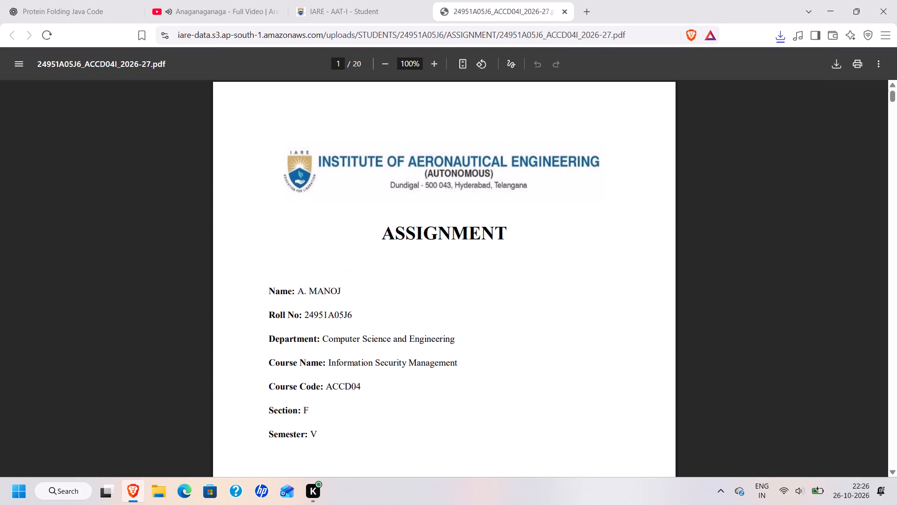
left_click(565, 11)
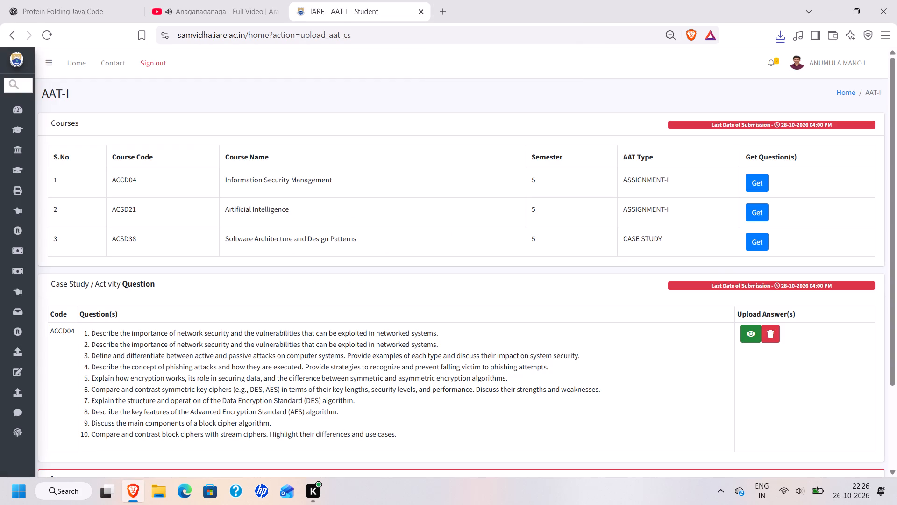
Get the Artificial Intelligence (ACSD21) questions on the AAT-I page and upload the AI_ASSIGNMENT PDF as their answer.
left_click(773, 224)
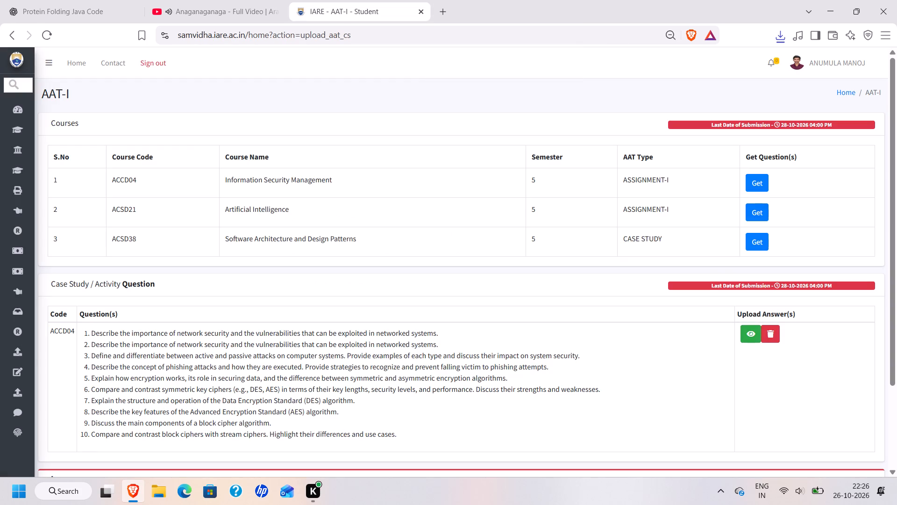
left_click(762, 216)
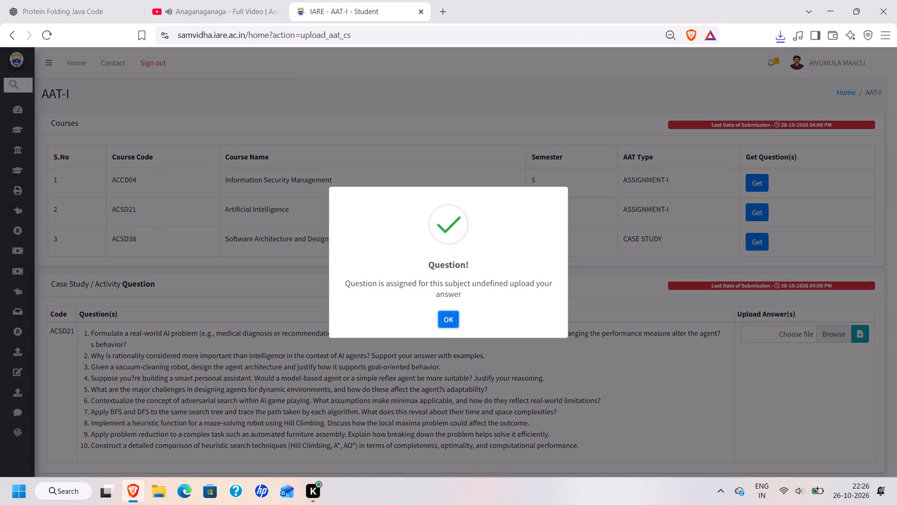
left_click(448, 310)
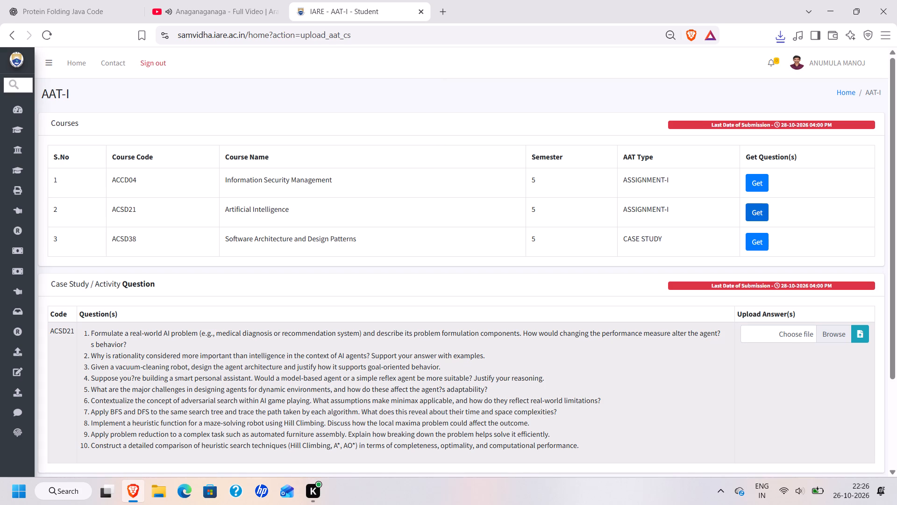
left_click(779, 333)
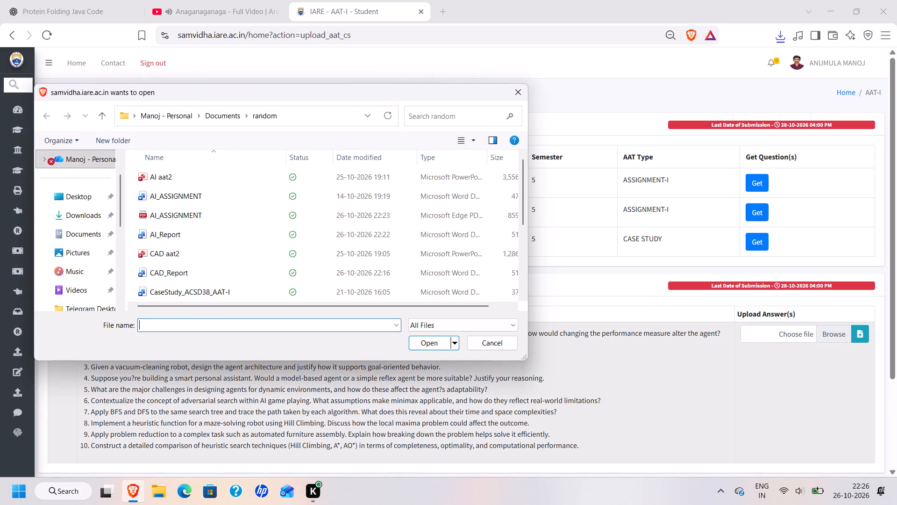
left_click(195, 197)
left_click(195, 211)
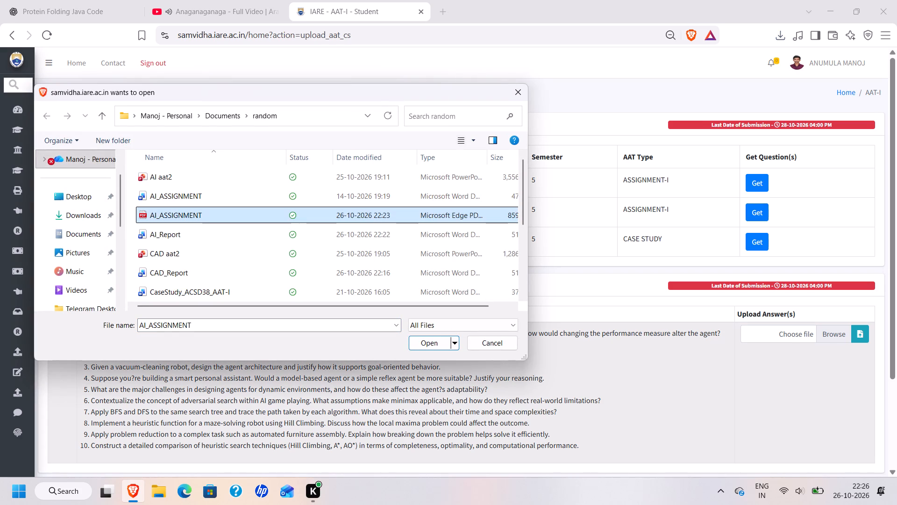
left_click(428, 343)
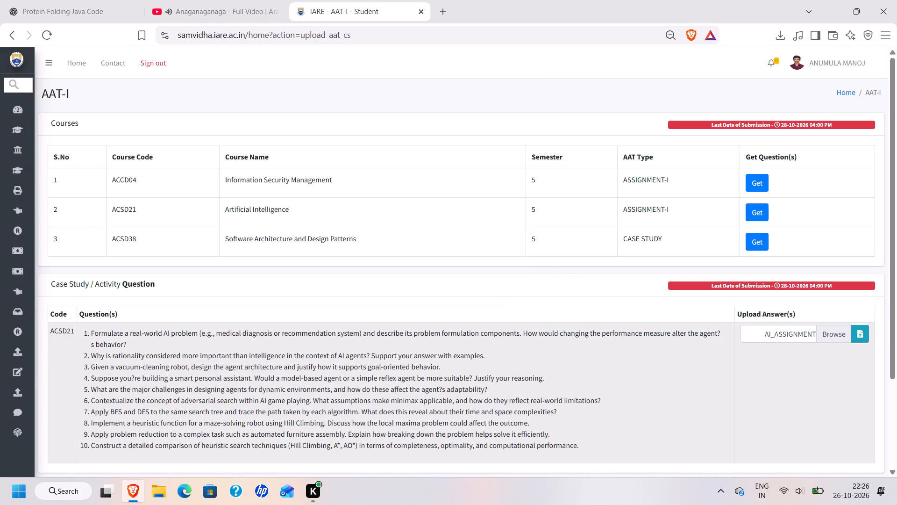
left_click(859, 336)
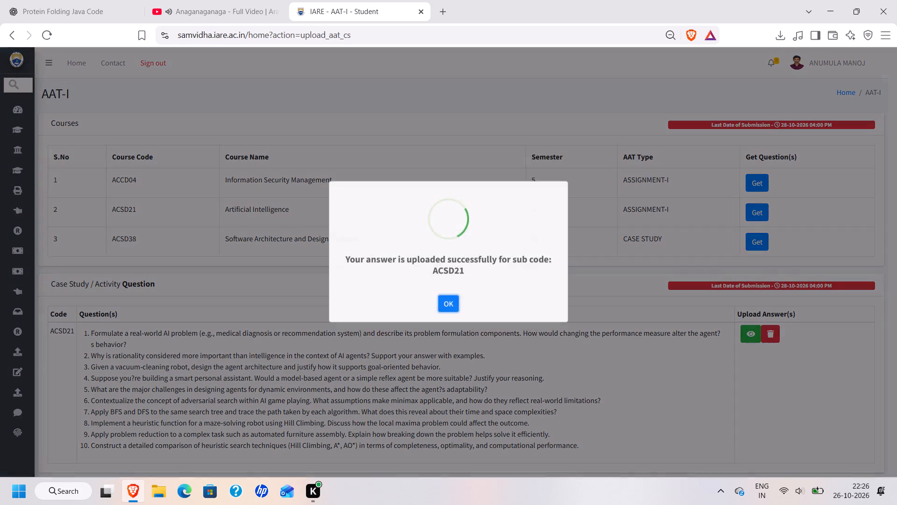
left_click(459, 310)
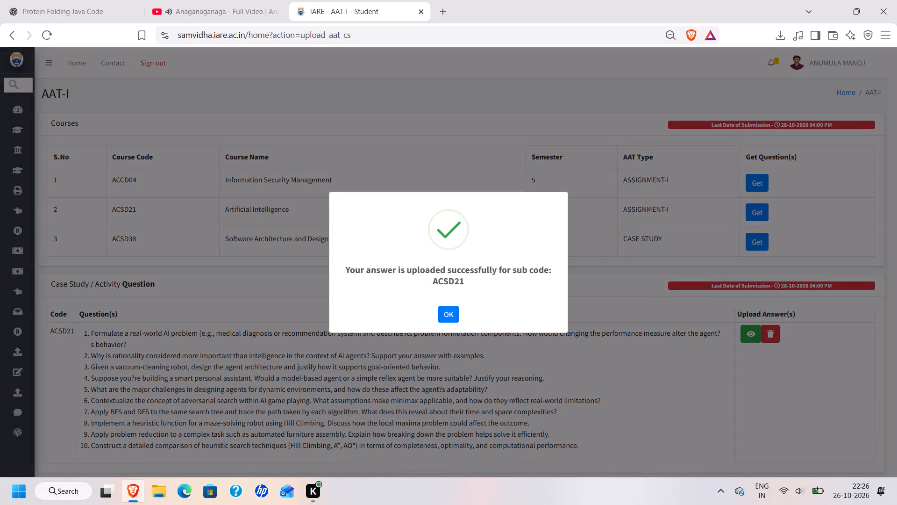
left_click(455, 310)
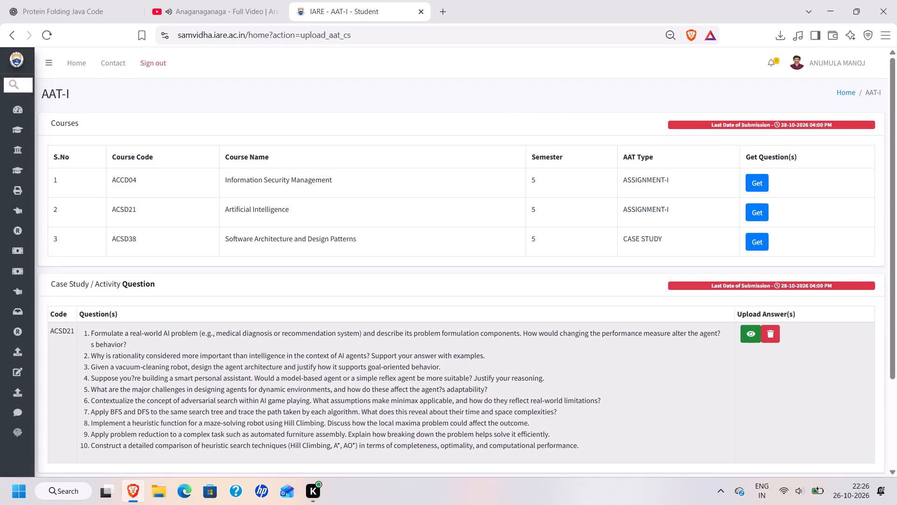
View the uploaded ACSD21 answer from its cover sheet through to the last page, and close it.
left_click(751, 333)
scroll(590, 376, "down", 2)
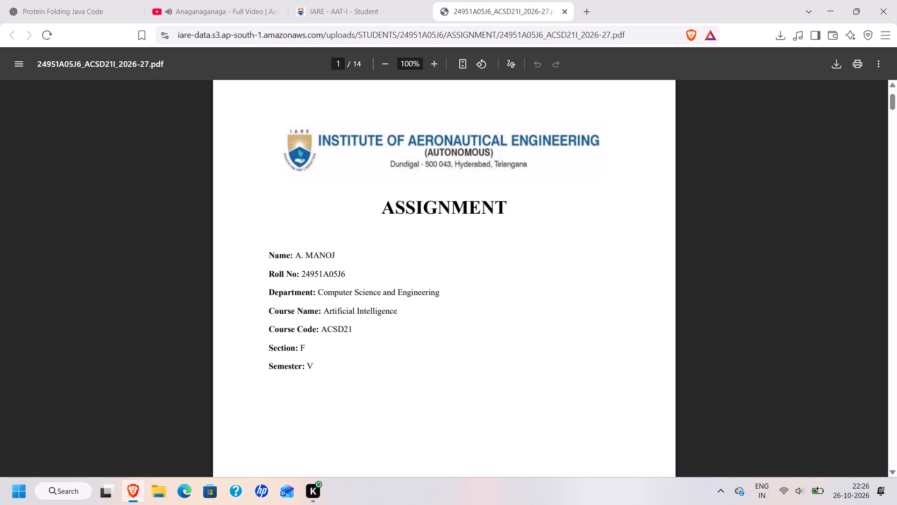
scroll(590, 376, "down", 2)
scroll(590, 376, "down", 20)
scroll(590, 376, "down", 10)
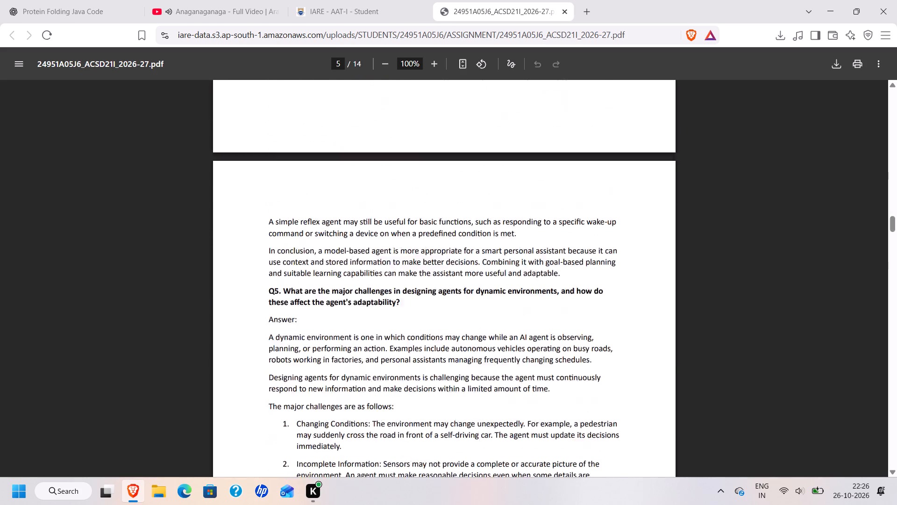
scroll(590, 376, "down", 15)
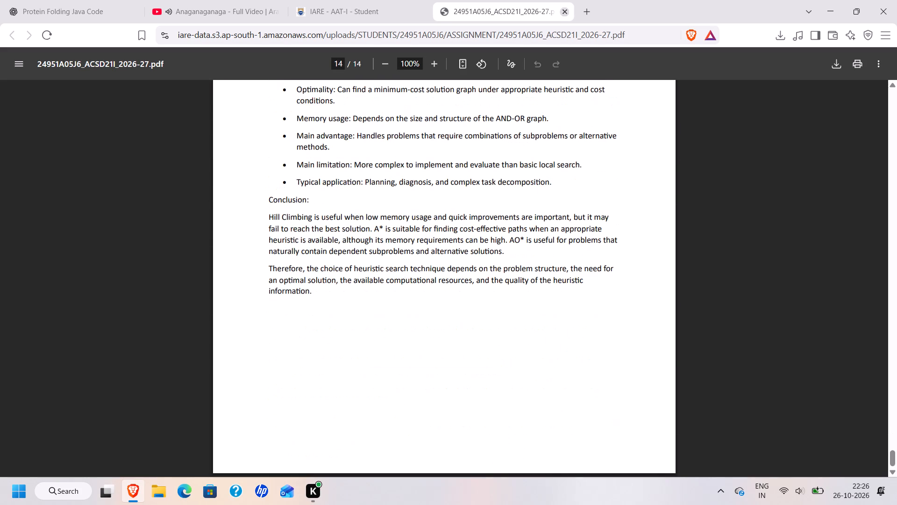
left_click(566, 9)
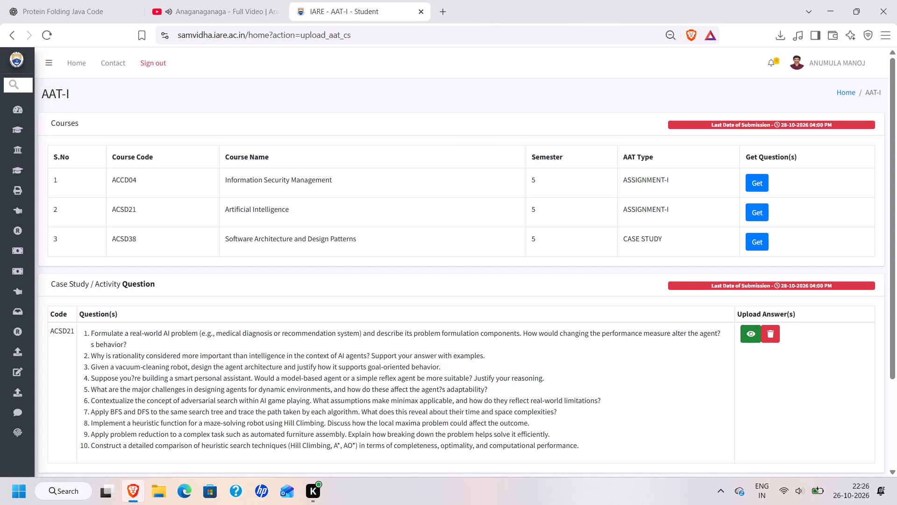
Get the Software Architecture and Design Patterns (ACSD38) case study question and upload the SADP_casestudy PDF as its answer.
left_click(751, 242)
key("Return")
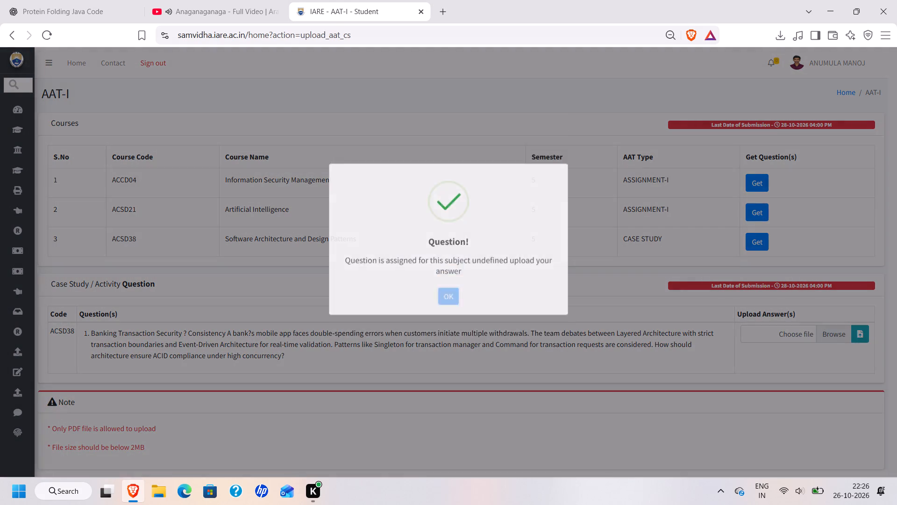
left_click(817, 332)
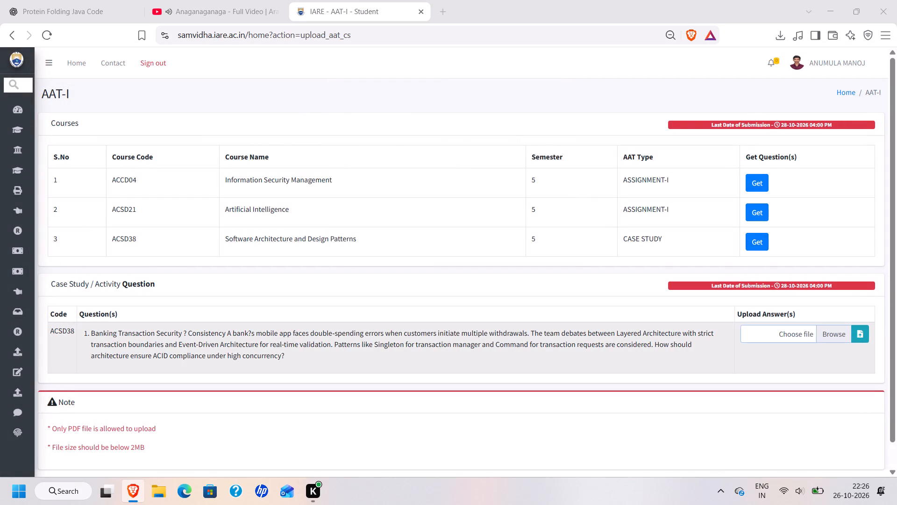
scroll(261, 247, "down", 10)
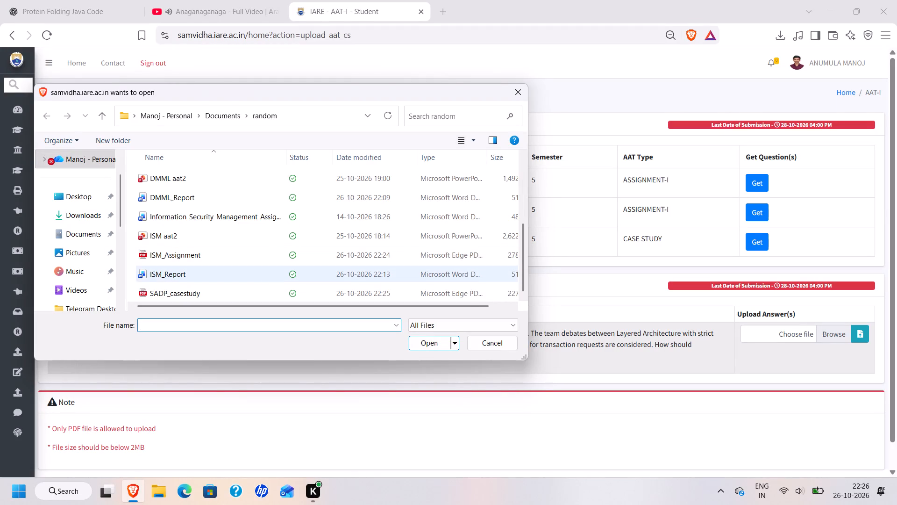
left_click(226, 287)
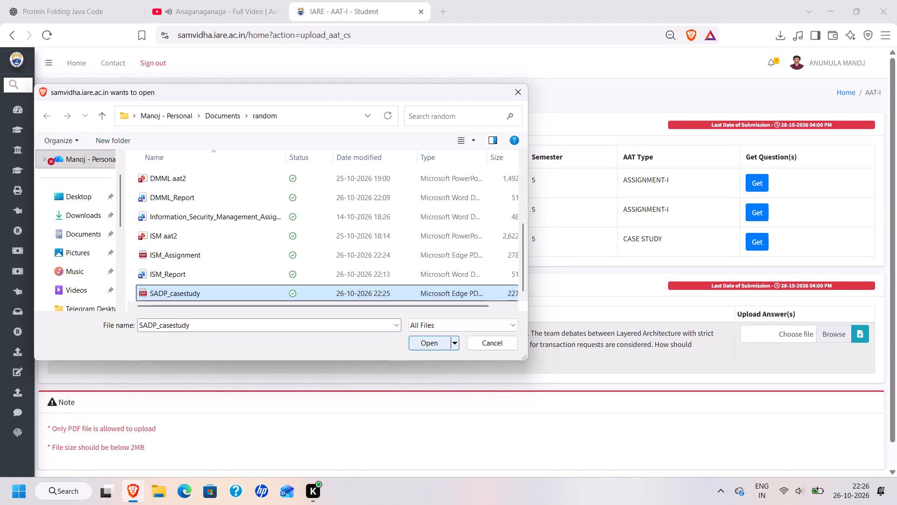
left_click(433, 344)
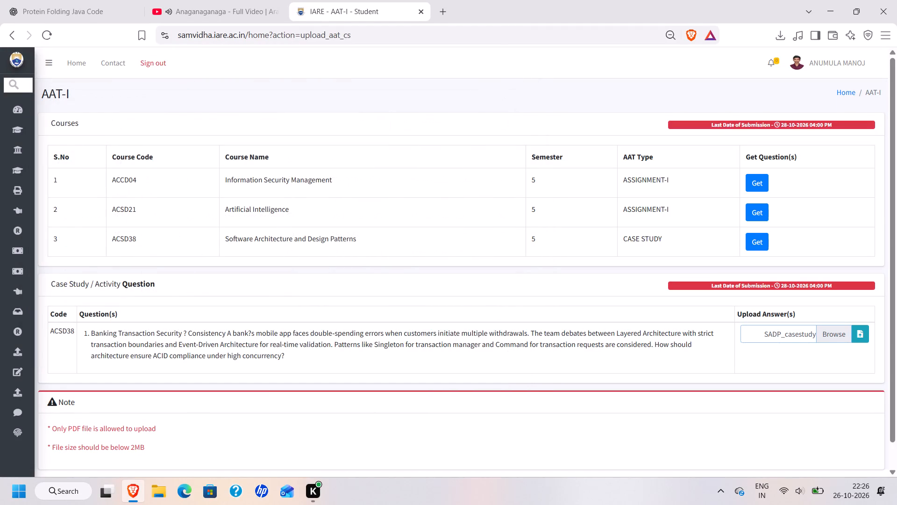
key("period")
key("Return")
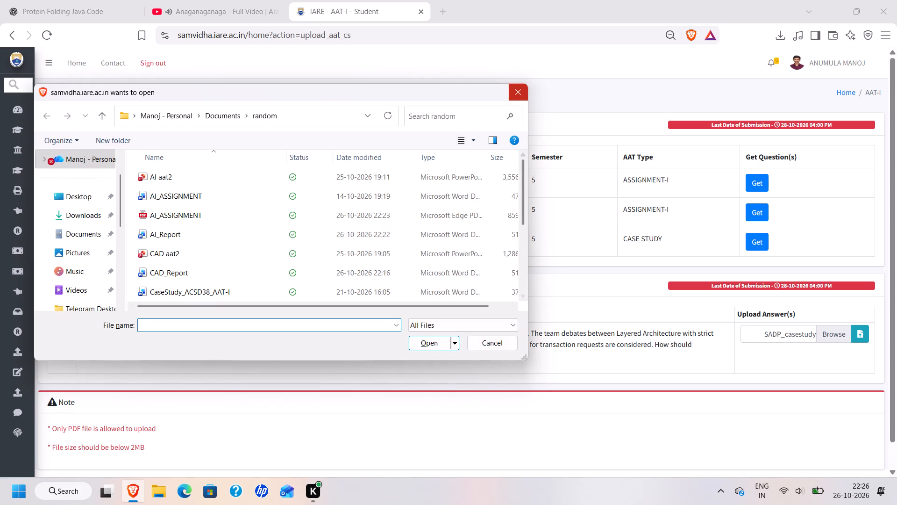
left_click(516, 94)
left_click(862, 333)
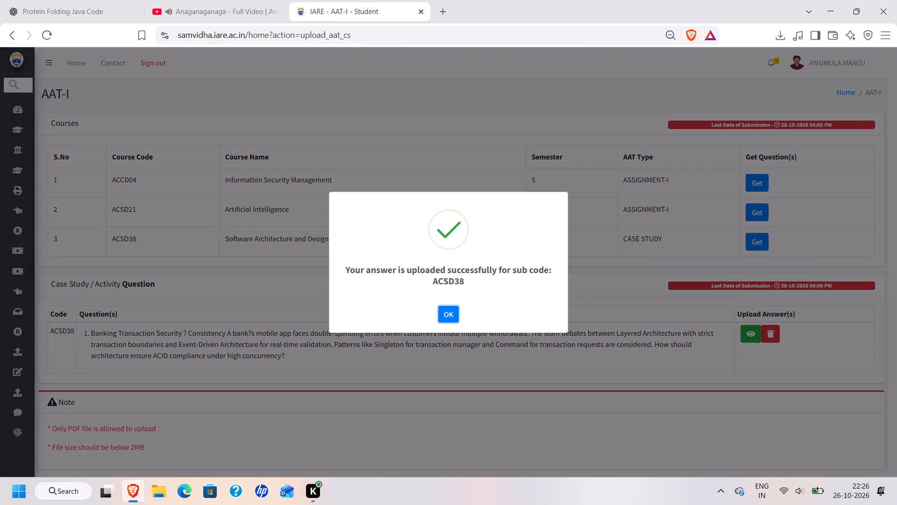
left_click(455, 311)
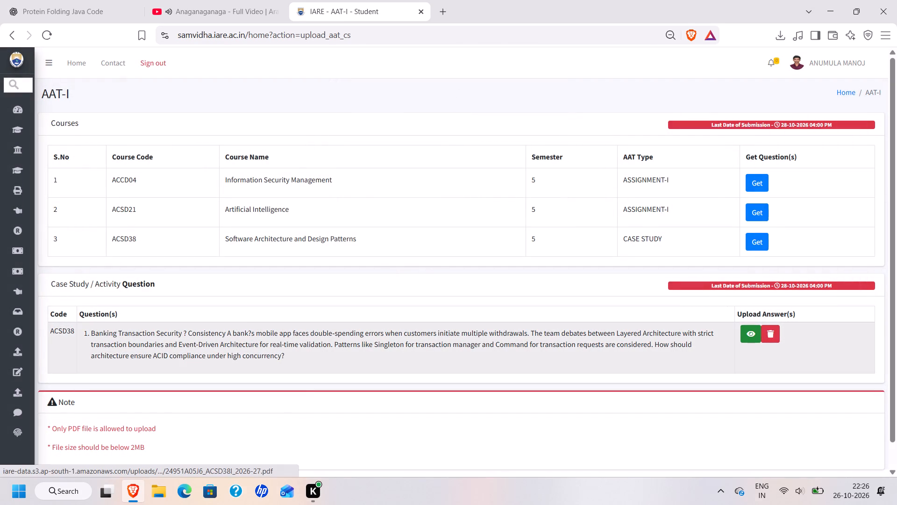
View the uploaded ACSD38 case study, examining the cover, the body and the closing Conclusion and References sections, and return to the AAT-I page.
left_click(755, 330)
scroll(457, 293, "down", 5)
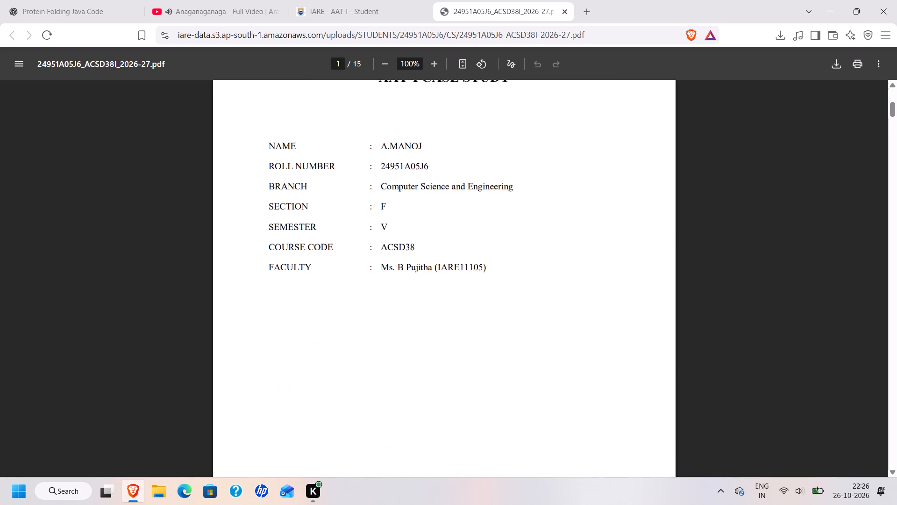
scroll(457, 293, "down", 15)
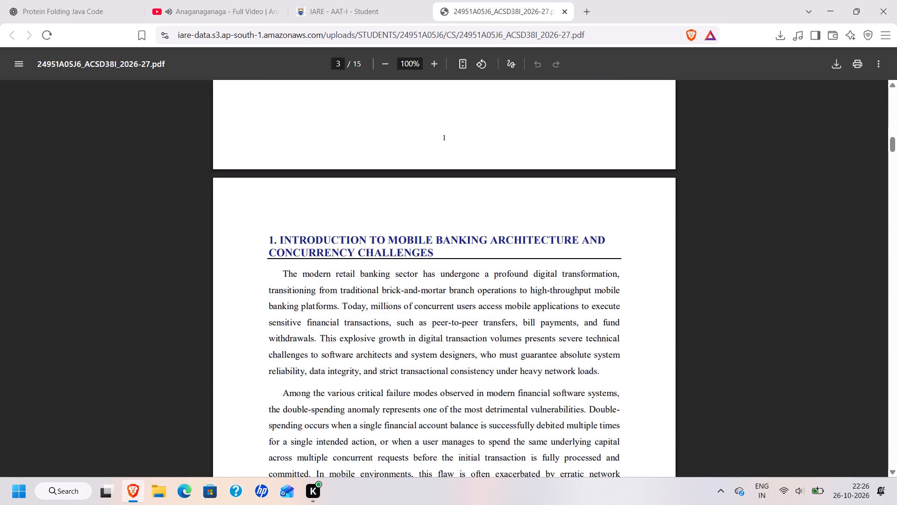
scroll(457, 293, "down", 14)
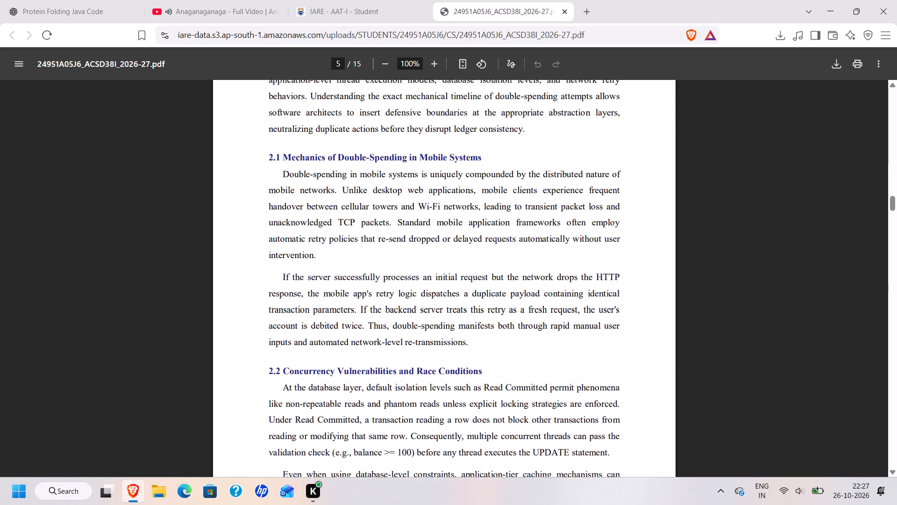
scroll(457, 294, "down", 10)
scroll(457, 294, "up", 4)
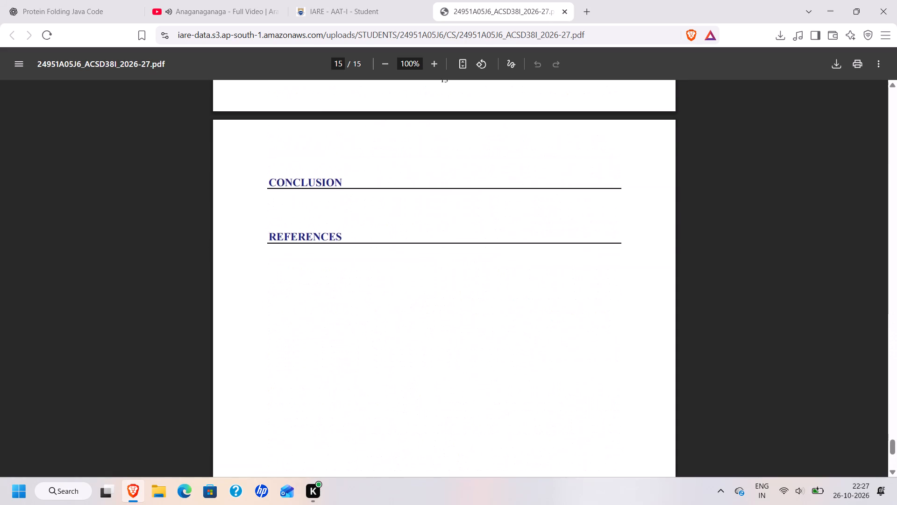
scroll(457, 294, "up", 4)
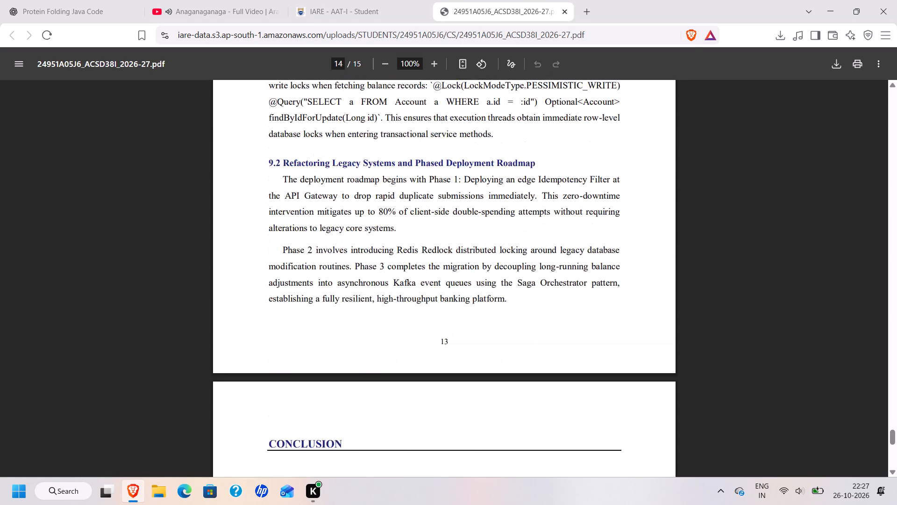
scroll(457, 294, "up", 1)
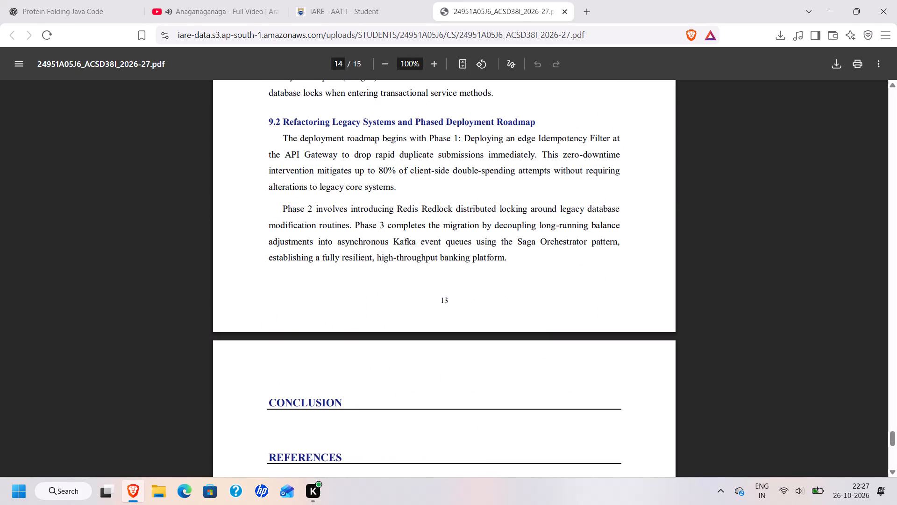
scroll(457, 294, "up", 1)
scroll(457, 294, "down", 1)
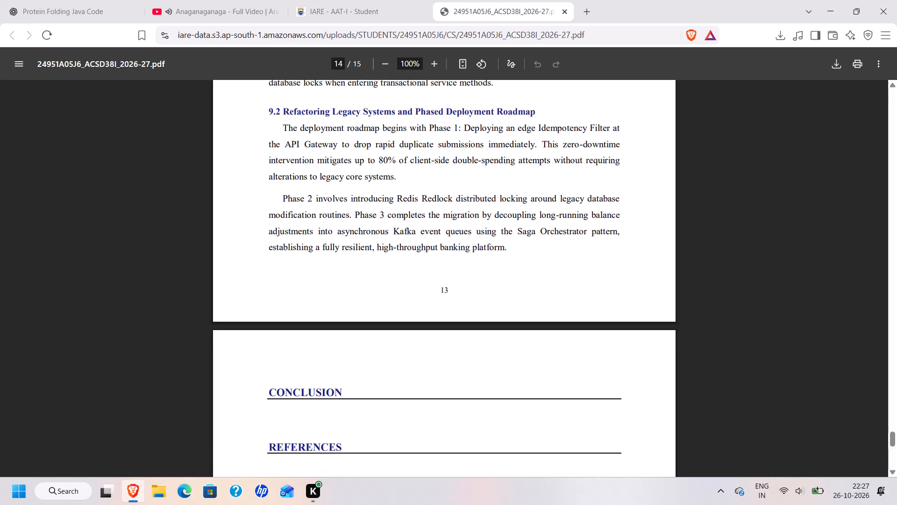
scroll(457, 294, "down", 1)
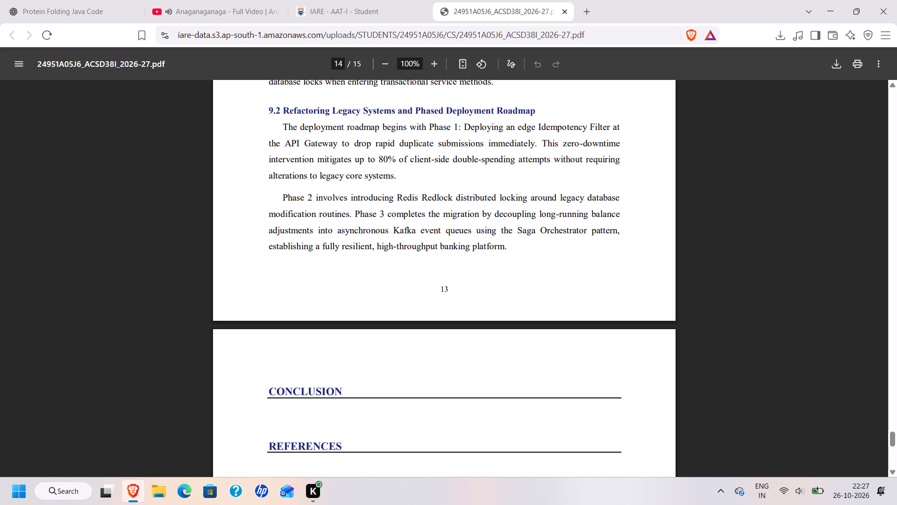
scroll(399, 327, "down", 2)
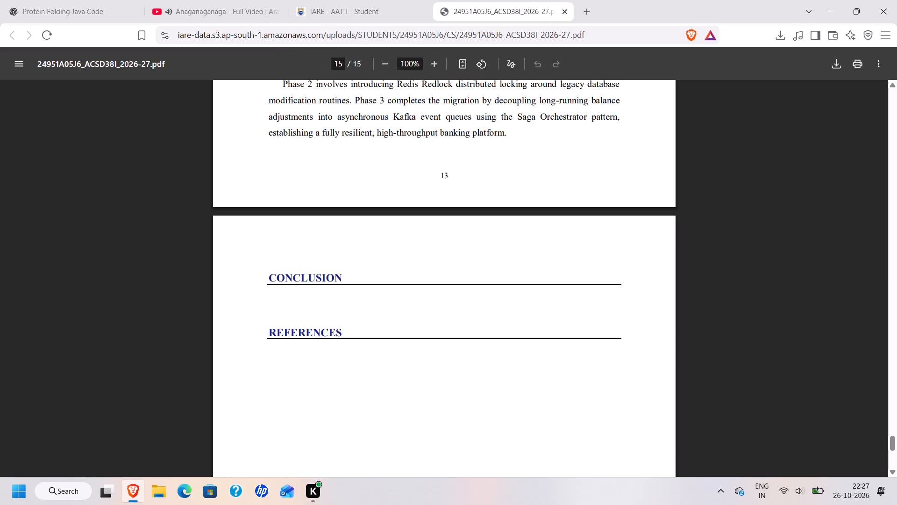
left_click(377, 8)
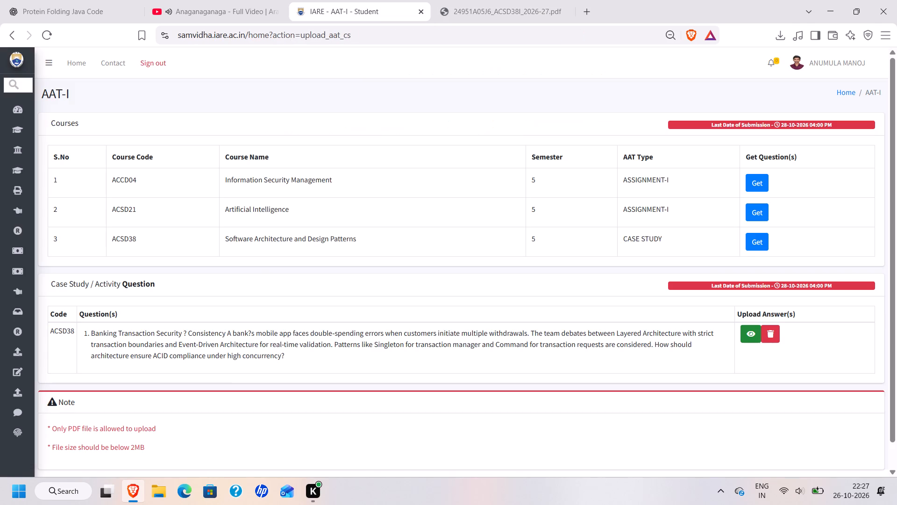
In File Explorer, delete the SADP_casestudy PDF from the random folder.
key("super+e")
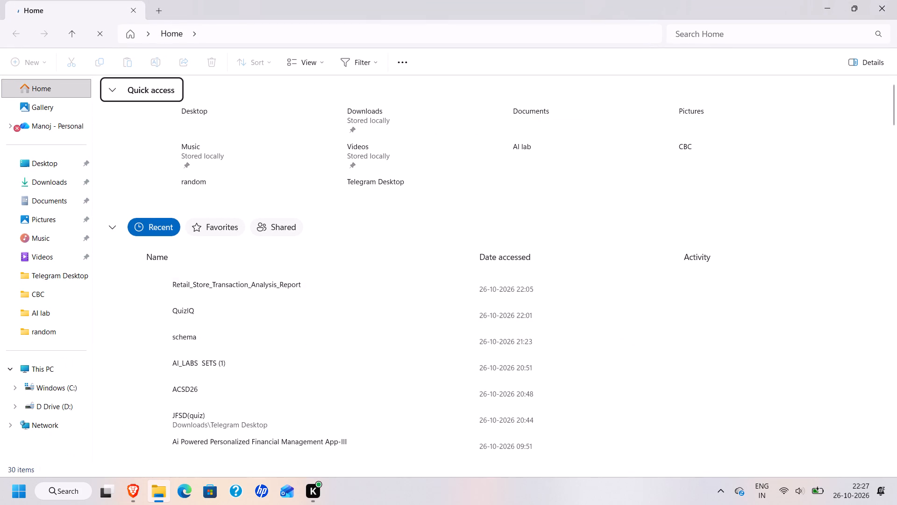
left_click(60, 326)
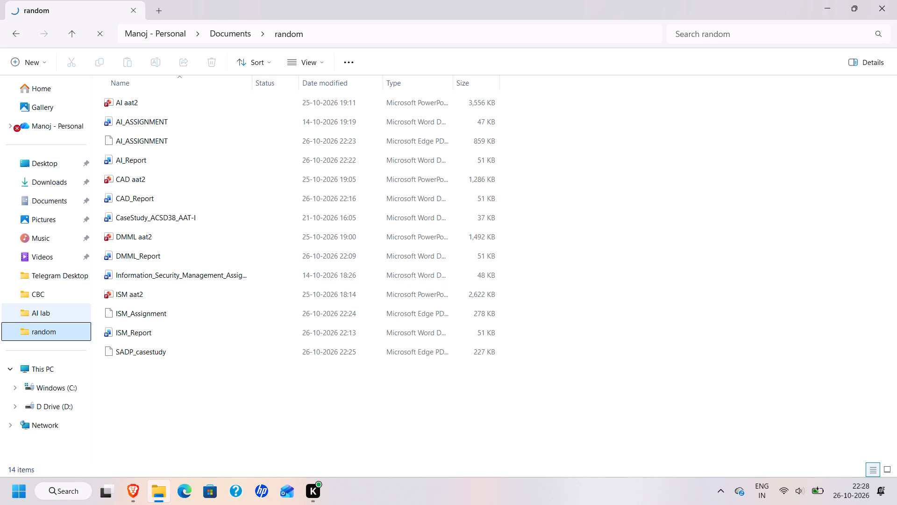
left_click(49, 333)
left_click(130, 357)
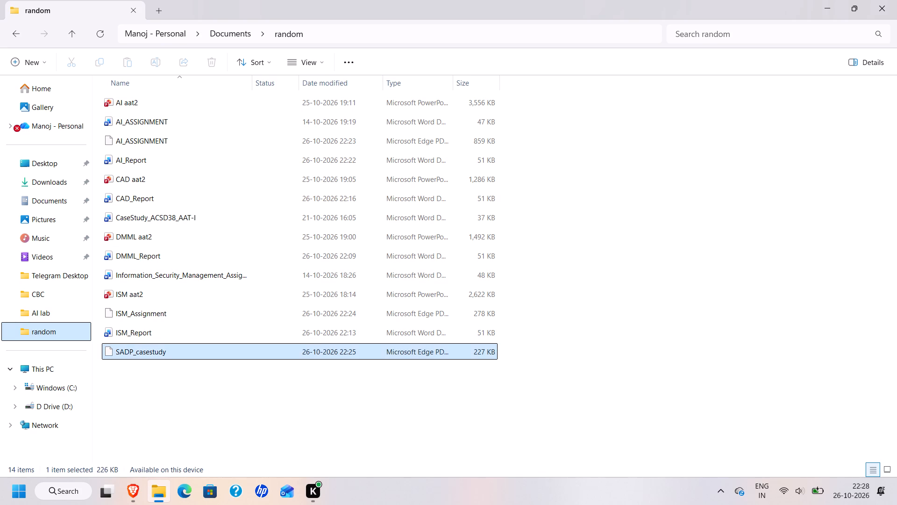
right_click(130, 357)
left_click(306, 93)
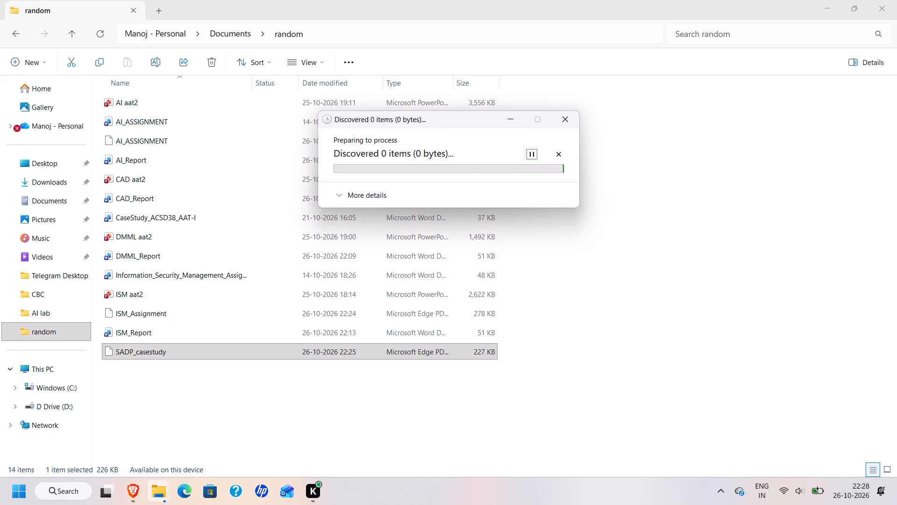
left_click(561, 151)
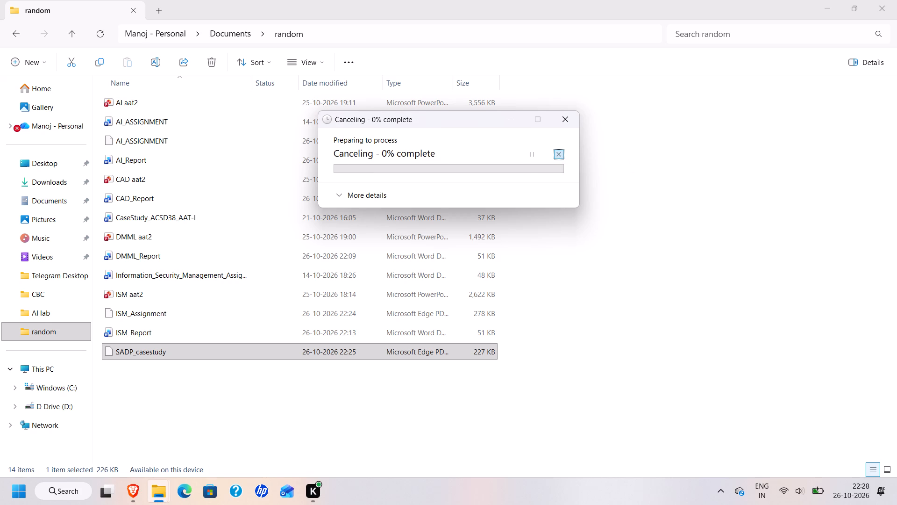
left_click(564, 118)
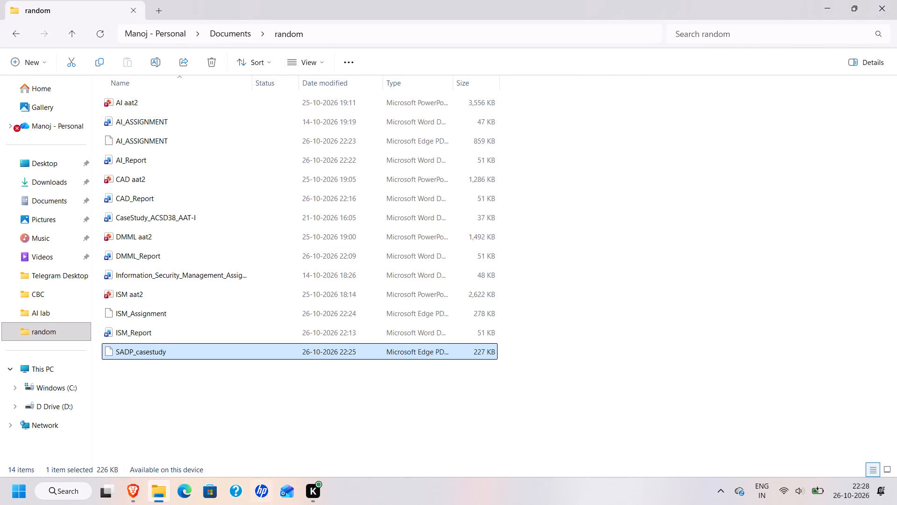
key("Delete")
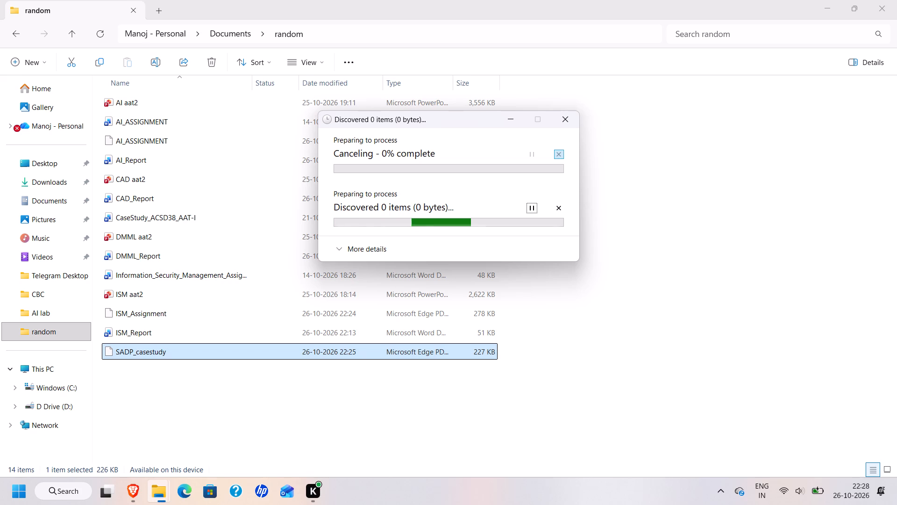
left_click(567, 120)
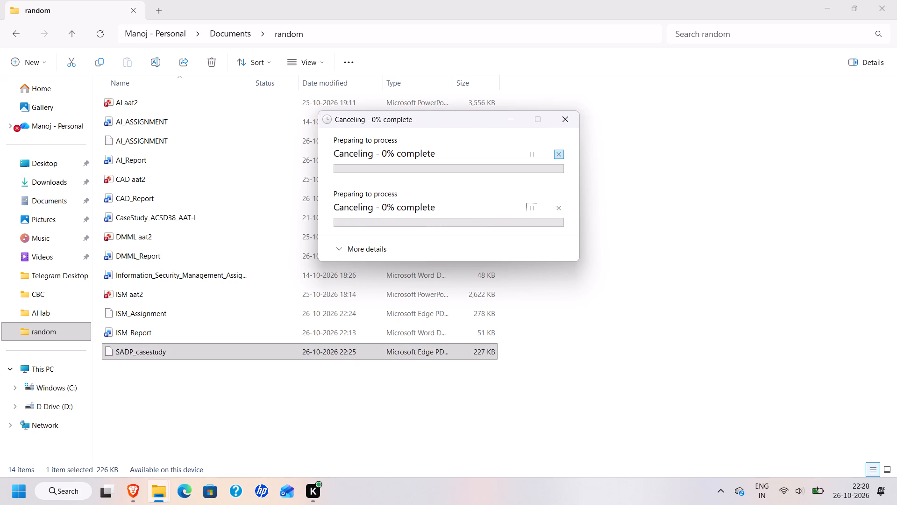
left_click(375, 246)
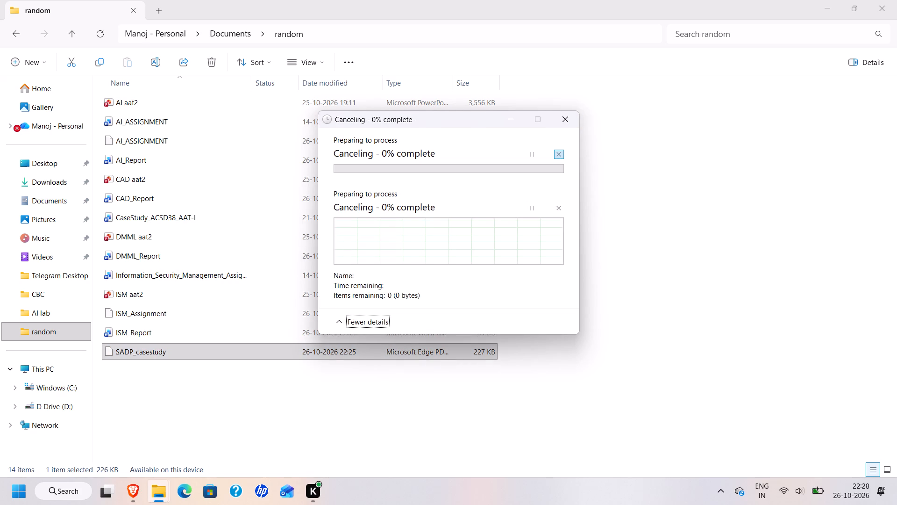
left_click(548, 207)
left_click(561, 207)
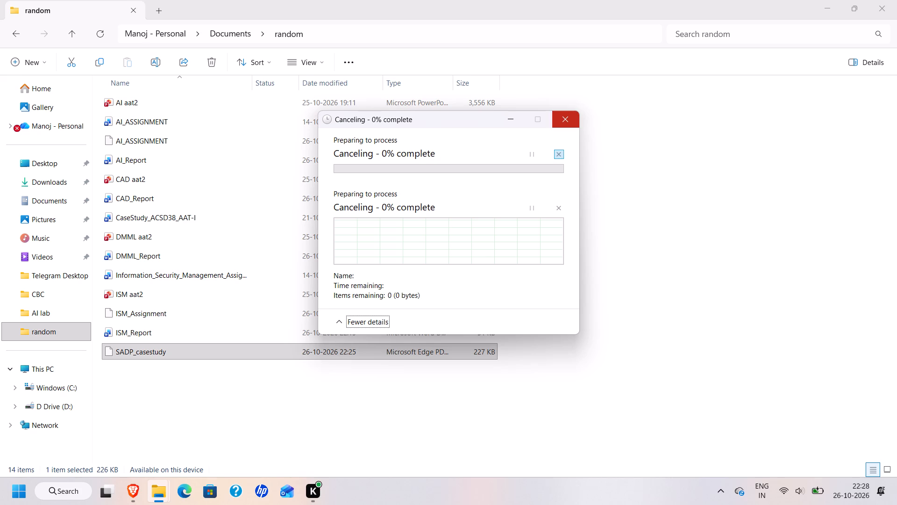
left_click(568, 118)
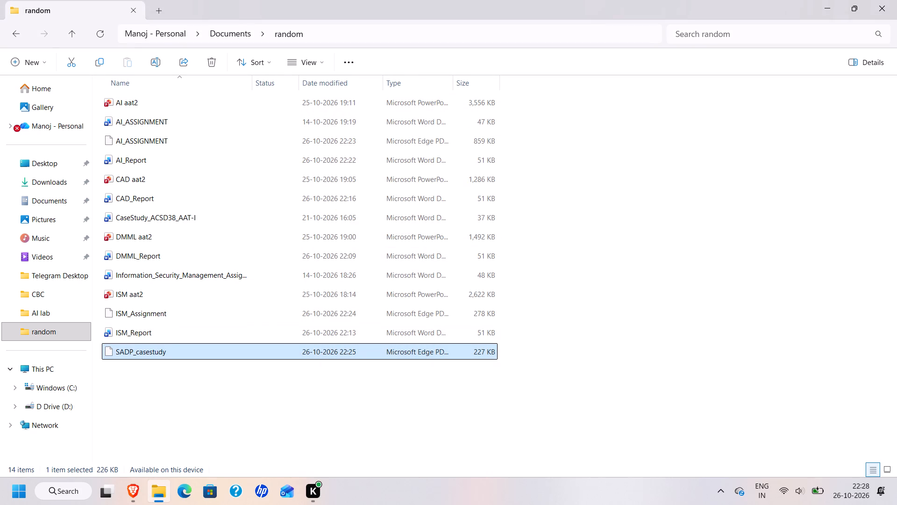
Open the CaseStudy_ACSD38_AAT-I document in Word and delete the REFERENCES heading from the page with the CONCLUSION heading.
double_click(175, 210)
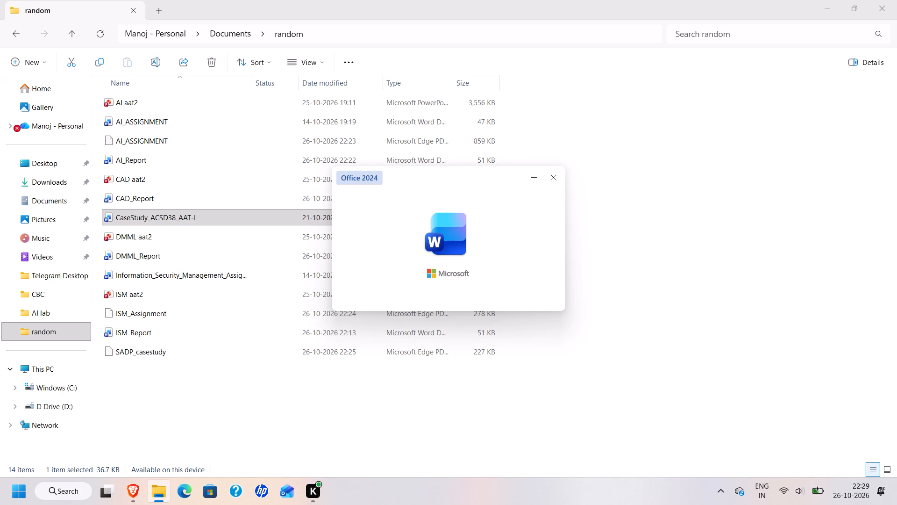
scroll(552, 322, "down", 1)
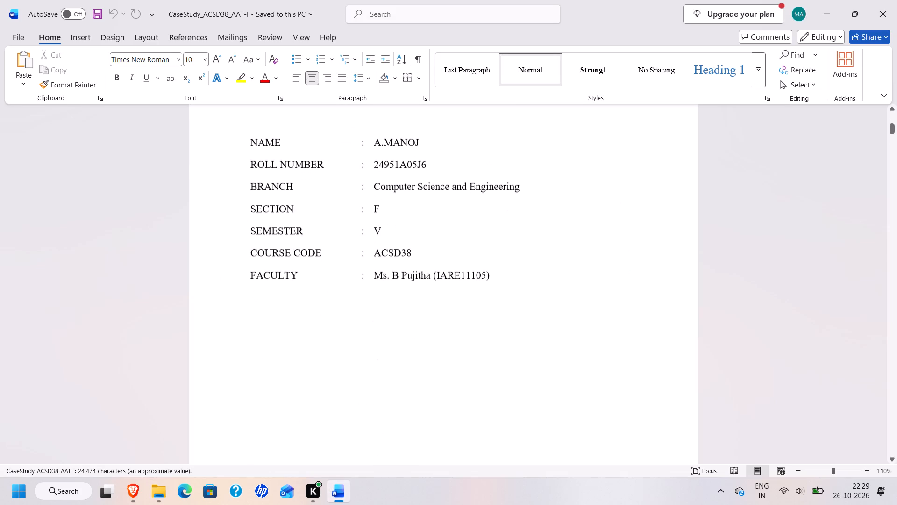
scroll(552, 322, "down", 20)
scroll(552, 322, "down", 9)
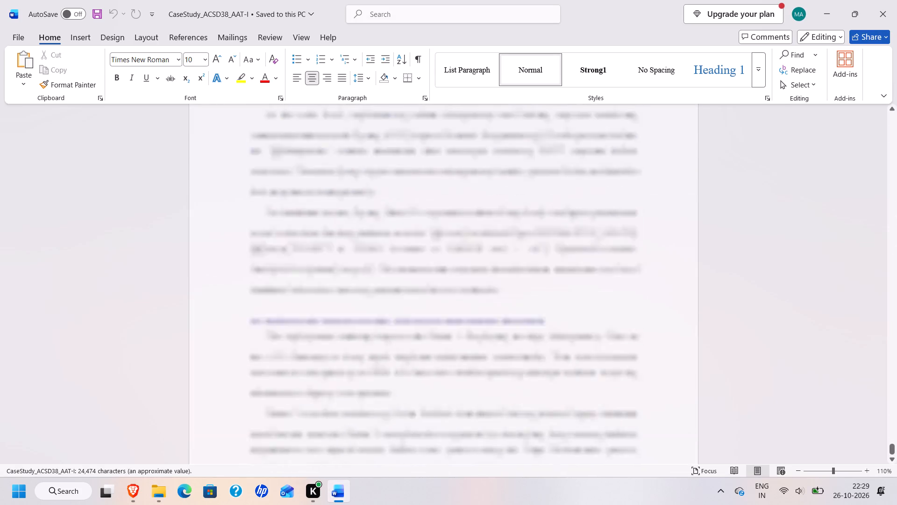
scroll(552, 322, "down", 20)
scroll(552, 322, "up", 1)
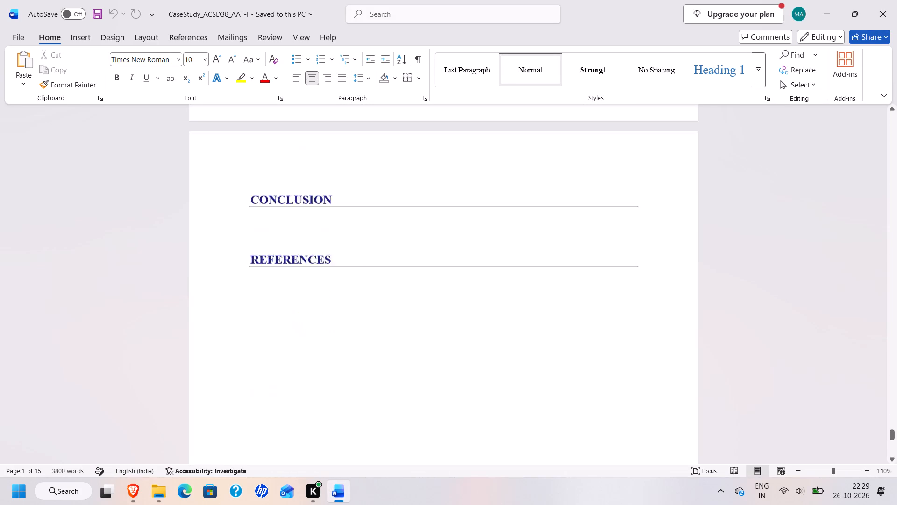
scroll(552, 322, "up", 1)
left_click(654, 330)
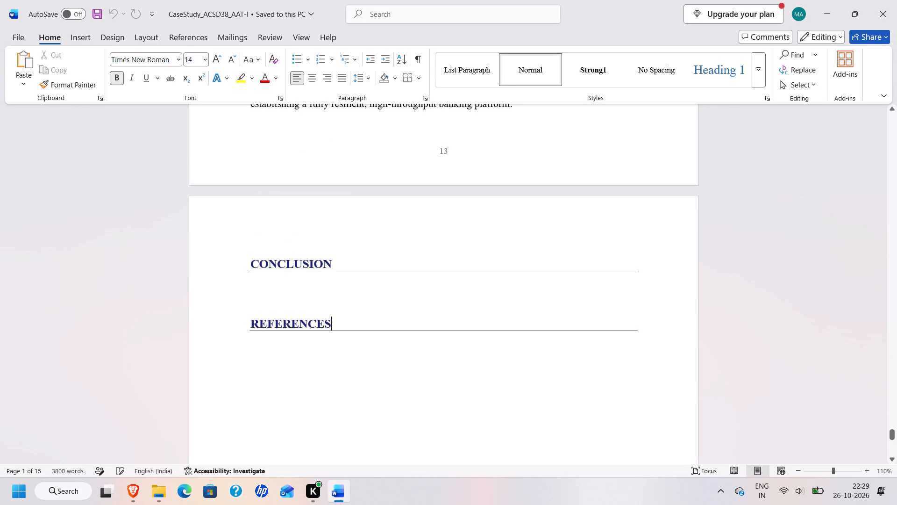
key("BackSpace")
key("BackSpace")
key("BackSpace")
key("BackSpace")
key("BackSpace")
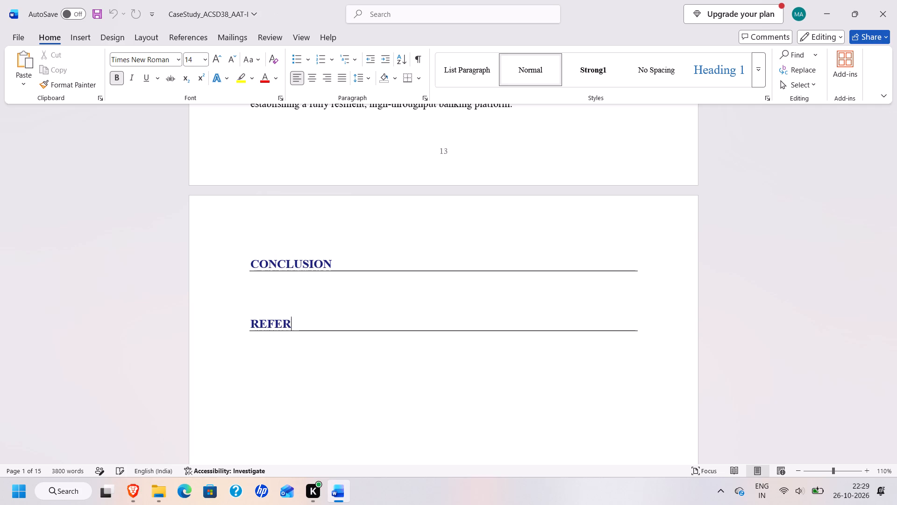
key("BackSpace")
key("BackSpace")
key("BackSpace")
key("BackSpace")
key("BackSpace")
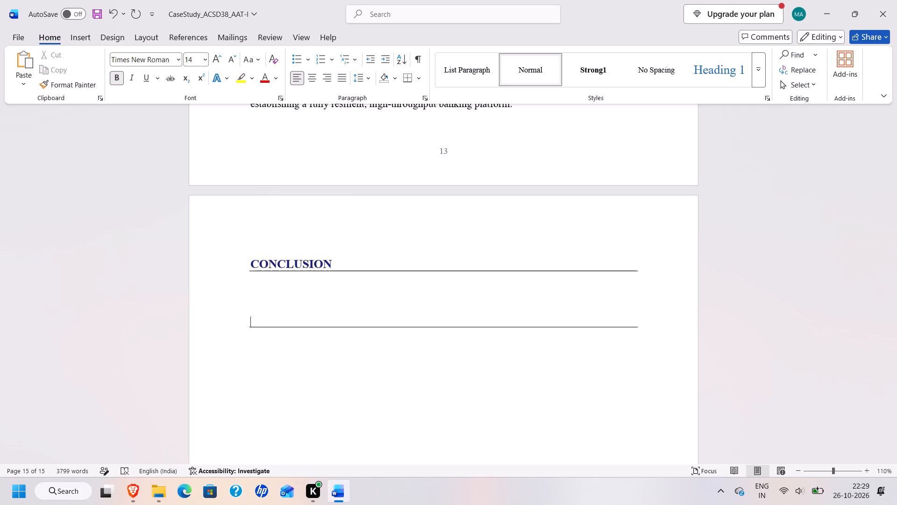
key("Delete")
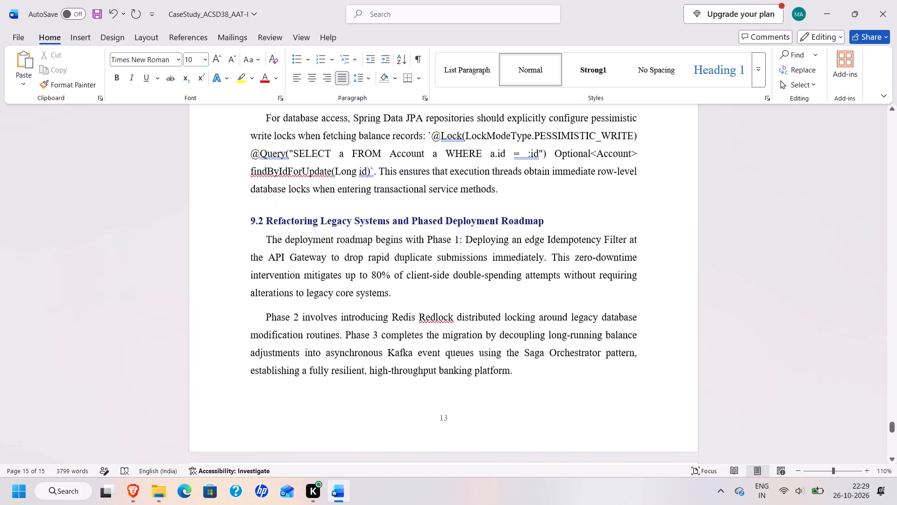
Add ":-" after the CONCLUSION heading and start a new line below it.
left_click(394, 174)
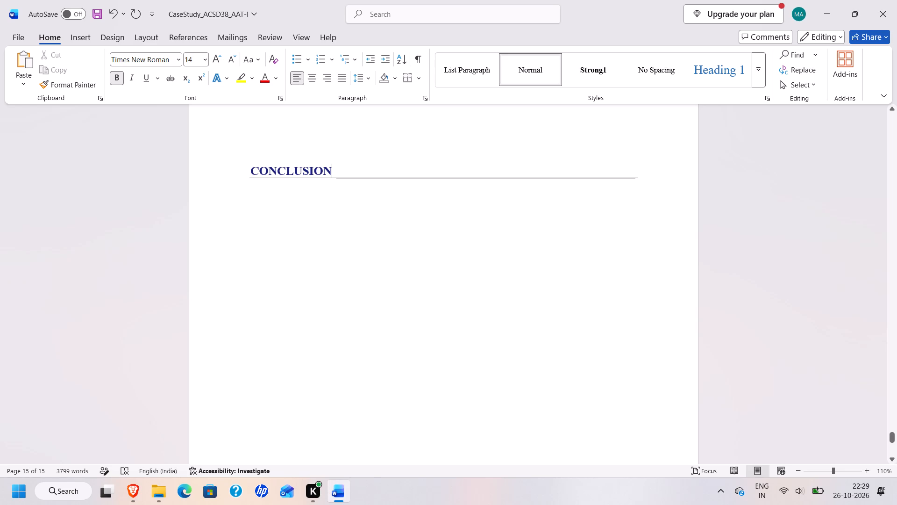
type(":-\\")
key("Return")
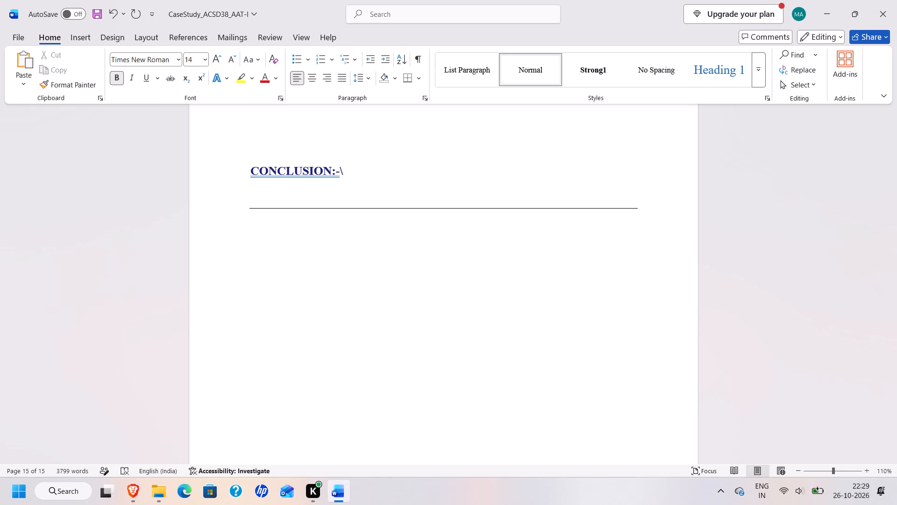
key("BackSpace")
key("BackSpace")
key("Return")
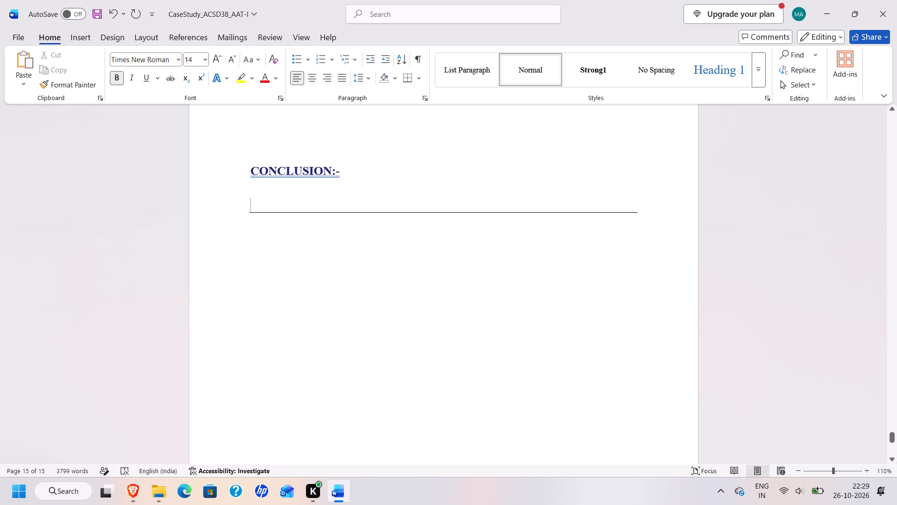
scroll(332, 135, "up", 20)
scroll(332, 135, "up", 19)
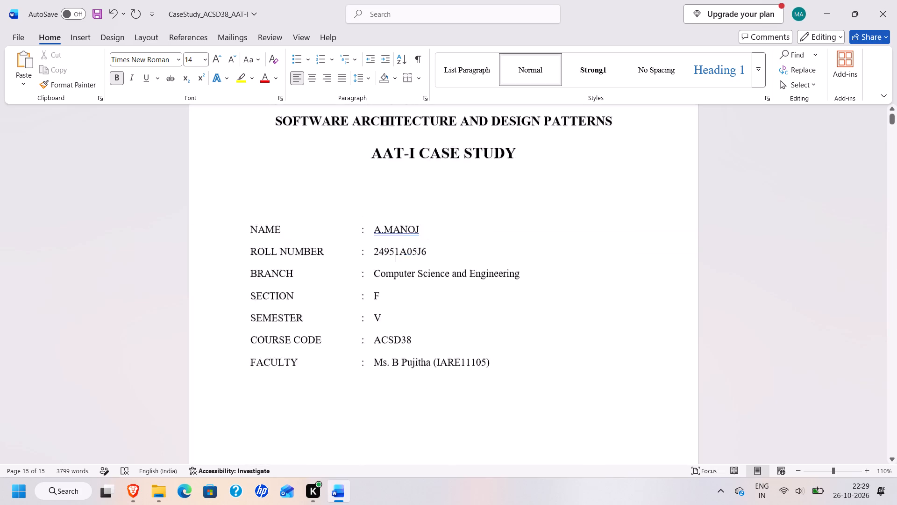
scroll(332, 135, "up", 10)
scroll(332, 135, "down", 7)
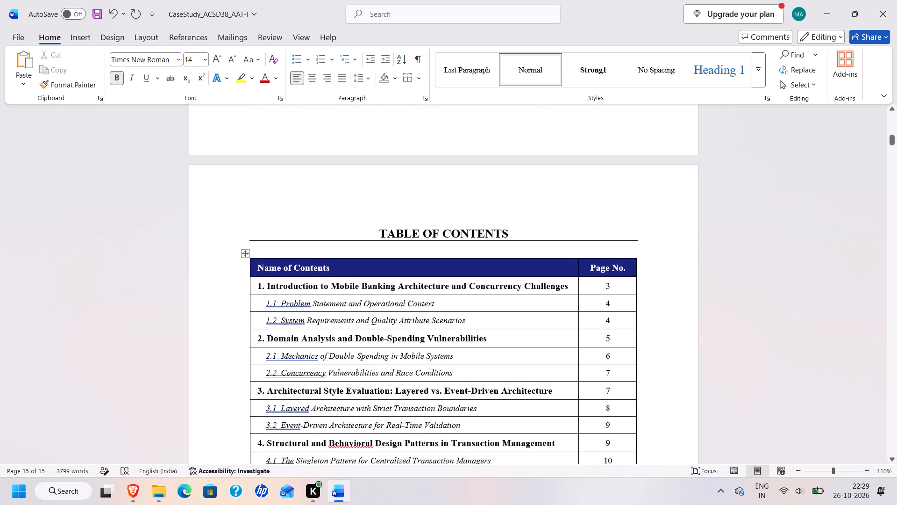
scroll(332, 135, "down", 3)
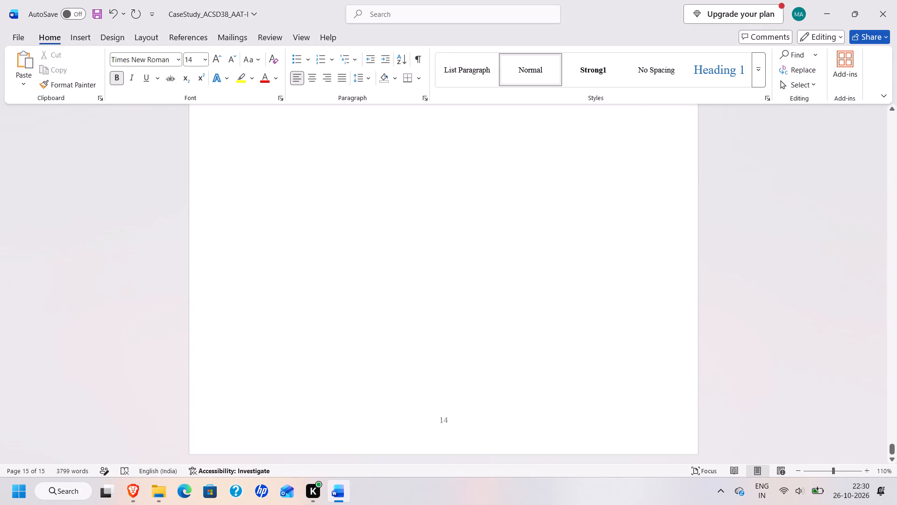
scroll(394, 354, "down", 1)
scroll(394, 354, "up", 2)
key("ctrl+v")
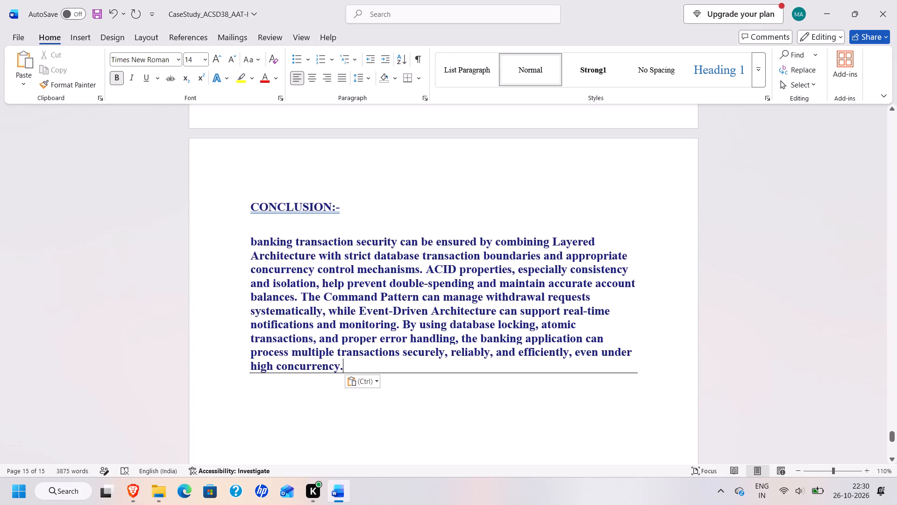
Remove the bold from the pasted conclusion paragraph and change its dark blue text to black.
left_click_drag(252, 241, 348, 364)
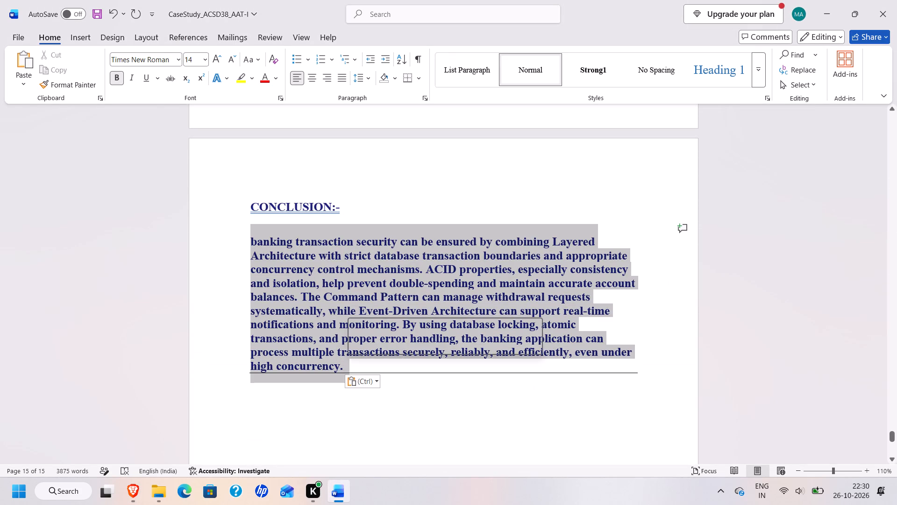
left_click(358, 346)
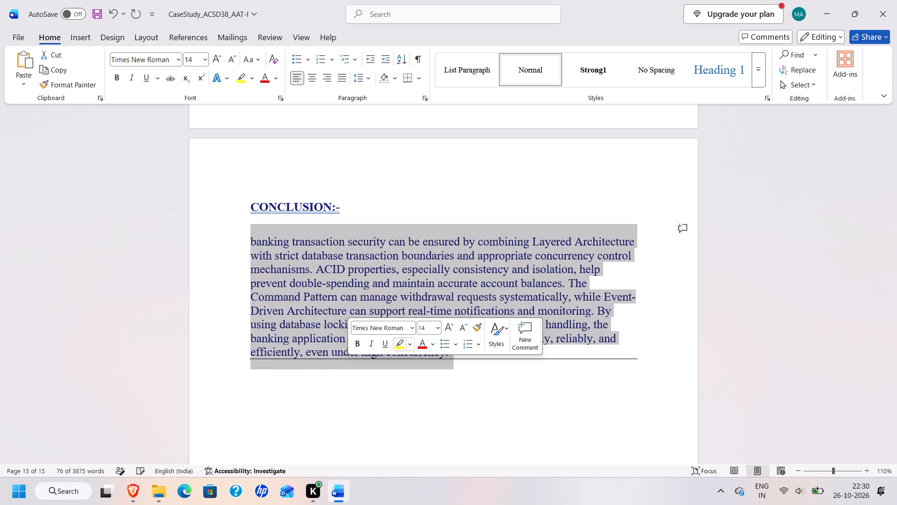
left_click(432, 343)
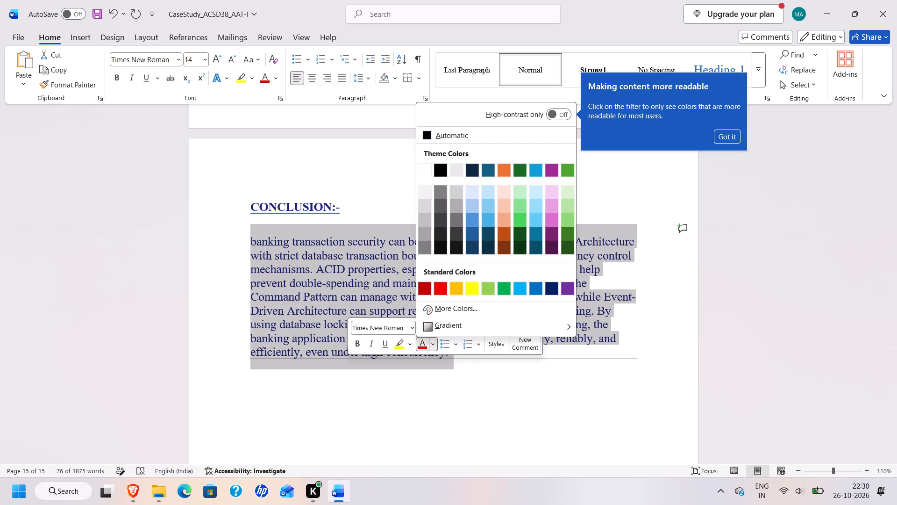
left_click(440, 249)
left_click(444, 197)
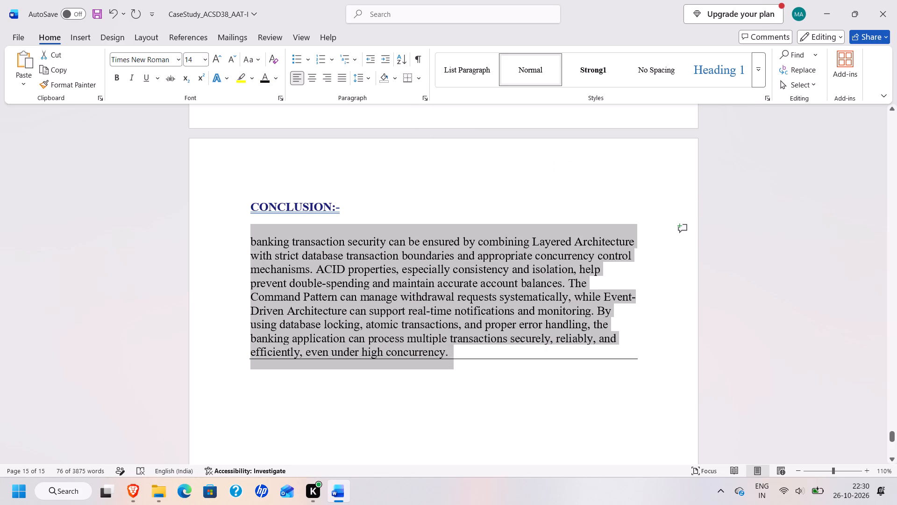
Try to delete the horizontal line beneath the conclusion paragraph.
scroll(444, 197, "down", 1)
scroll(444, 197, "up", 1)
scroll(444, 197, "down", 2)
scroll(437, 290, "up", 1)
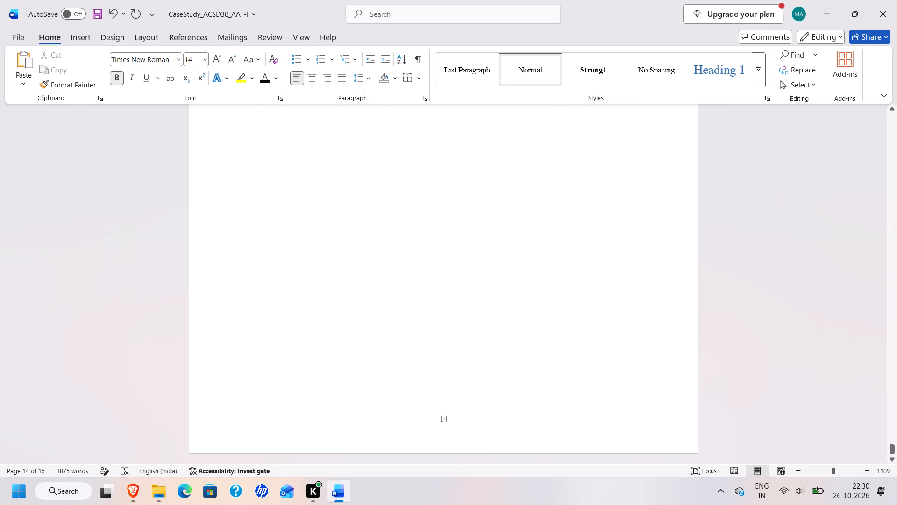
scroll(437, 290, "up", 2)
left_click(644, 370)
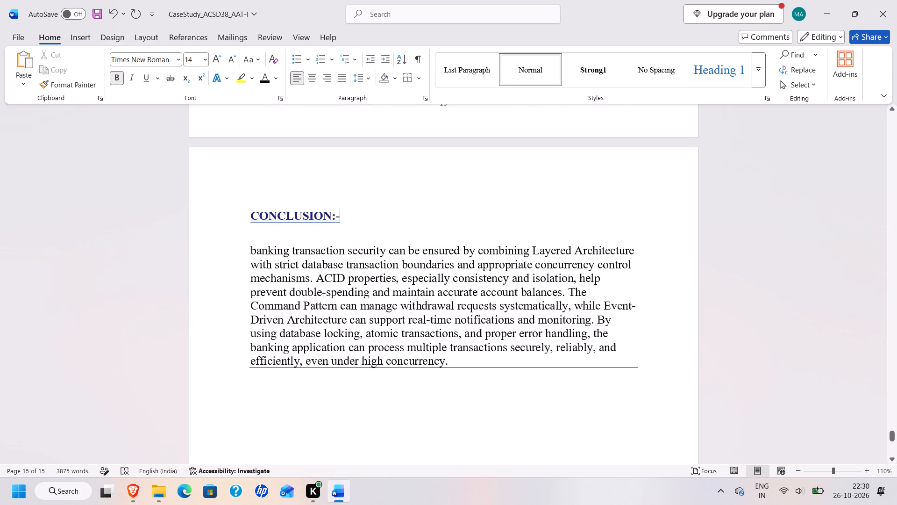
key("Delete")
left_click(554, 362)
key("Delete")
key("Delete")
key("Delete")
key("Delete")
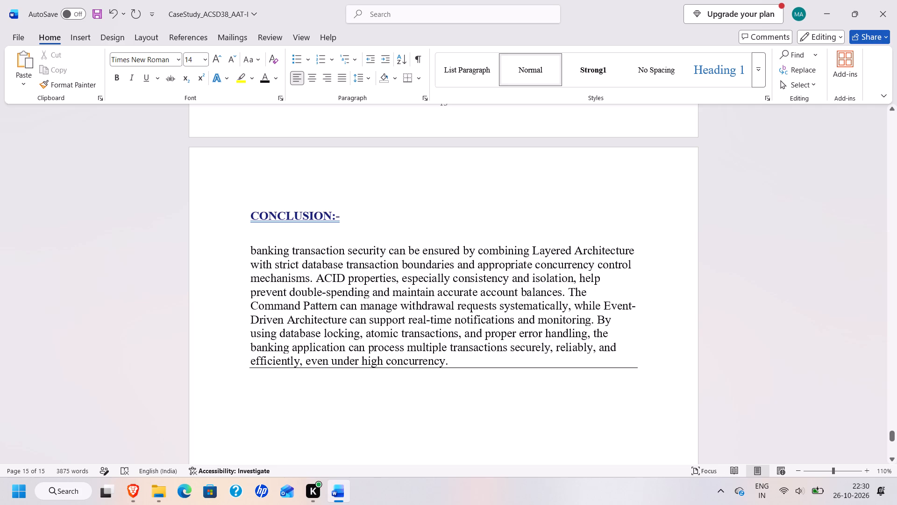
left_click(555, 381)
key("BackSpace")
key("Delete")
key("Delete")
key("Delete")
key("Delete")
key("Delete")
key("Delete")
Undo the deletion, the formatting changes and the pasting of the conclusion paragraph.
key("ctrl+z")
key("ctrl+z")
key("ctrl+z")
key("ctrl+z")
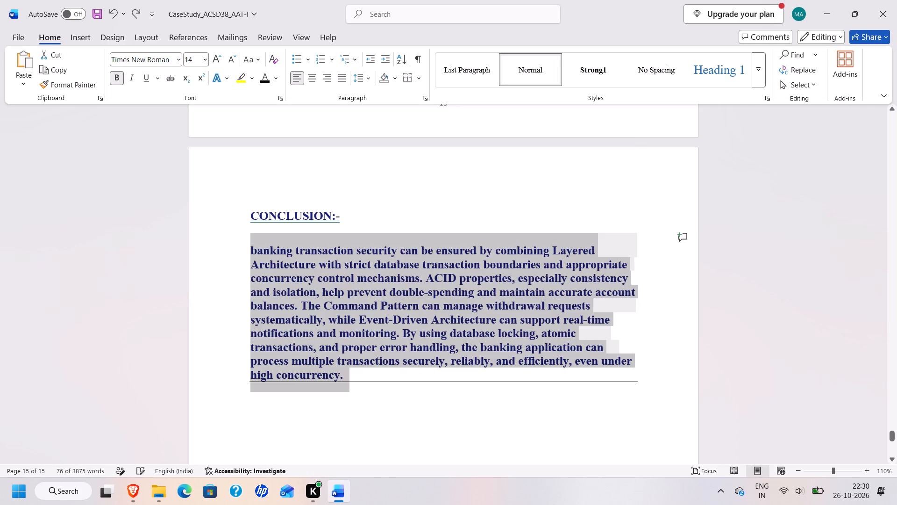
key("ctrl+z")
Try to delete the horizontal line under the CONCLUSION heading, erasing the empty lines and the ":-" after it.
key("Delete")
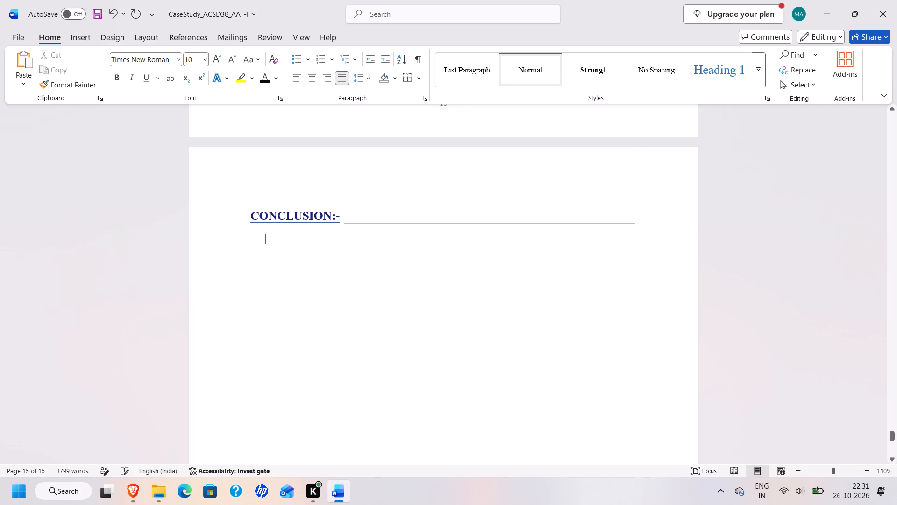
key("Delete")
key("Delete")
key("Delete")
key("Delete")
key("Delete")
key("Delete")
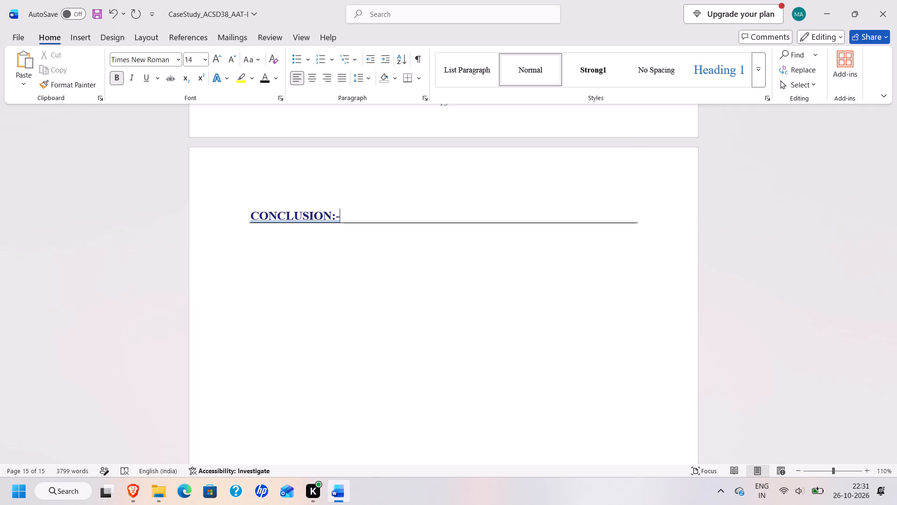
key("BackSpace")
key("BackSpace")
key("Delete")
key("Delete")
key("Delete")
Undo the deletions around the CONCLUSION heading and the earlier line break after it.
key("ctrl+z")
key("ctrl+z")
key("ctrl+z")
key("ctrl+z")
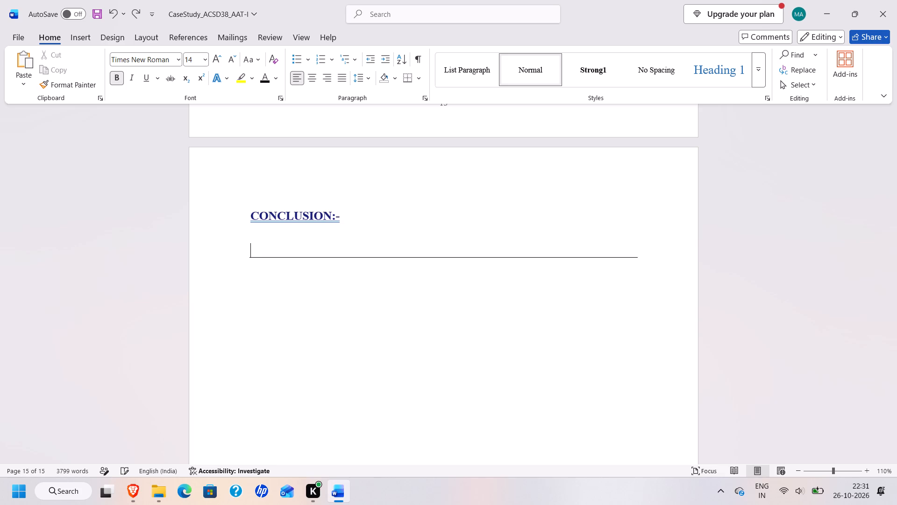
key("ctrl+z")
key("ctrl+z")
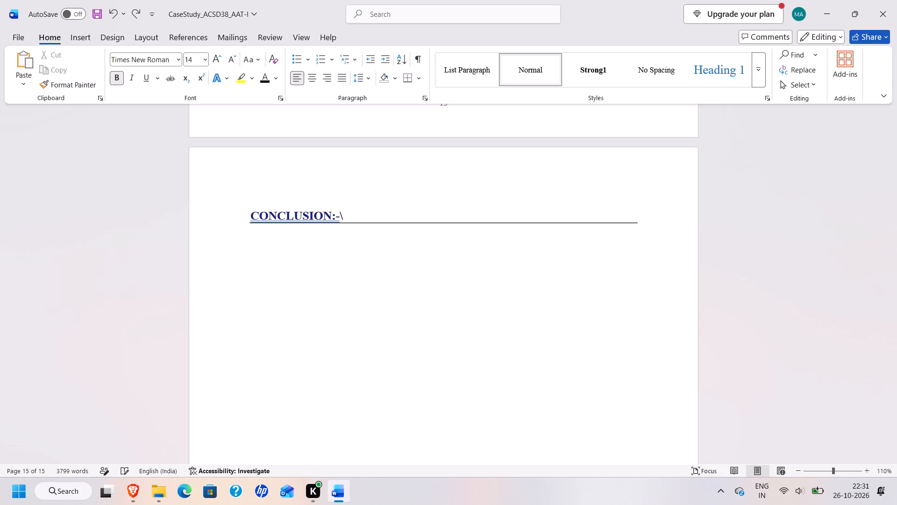
Remove the stray backslash after CONCLUSION:-, start a new line below it and paste the conclusion paragraph again.
key("BackSpace")
key("Return")
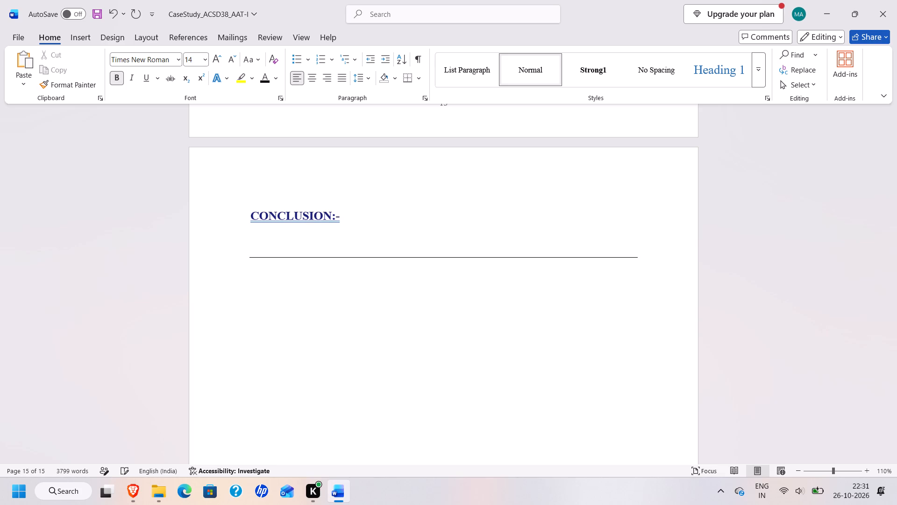
key("ctrl+v")
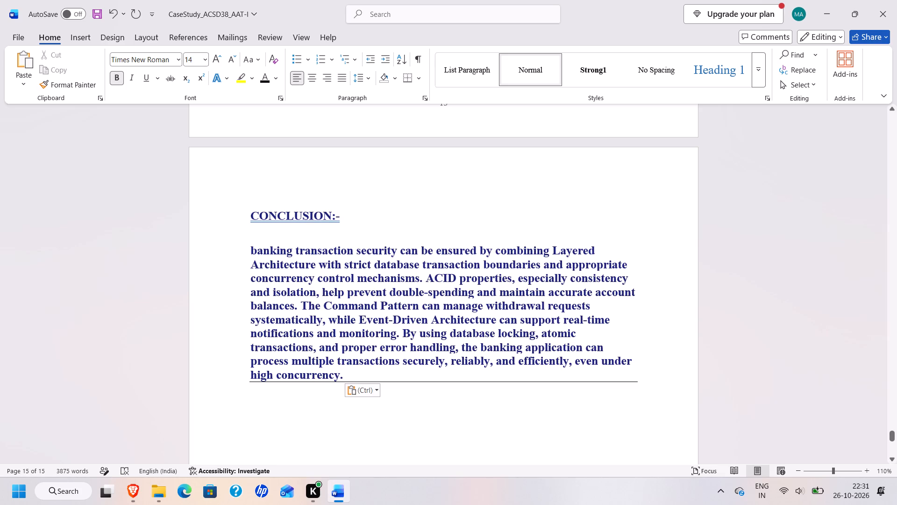
Remove the bold from the whole conclusion paragraph and set its font colour to black.
left_click_drag(391, 378, 261, 275)
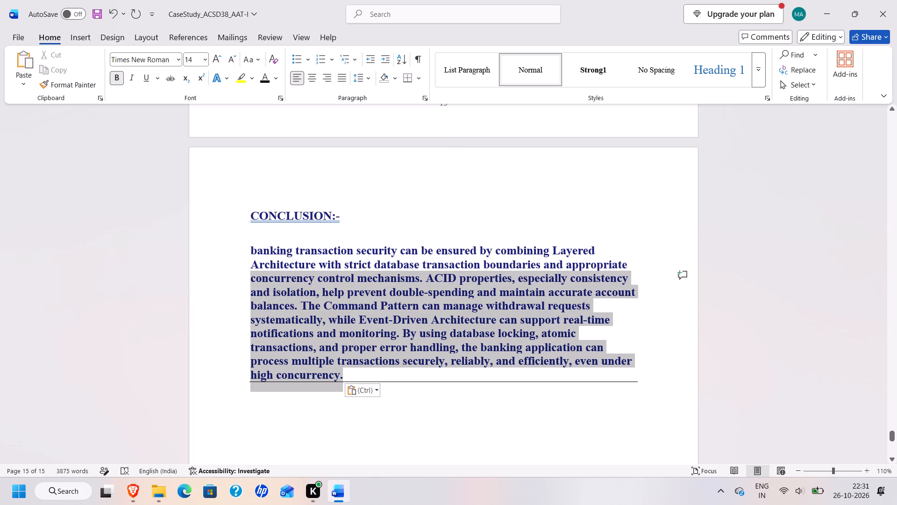
left_click_drag(261, 275, 250, 251)
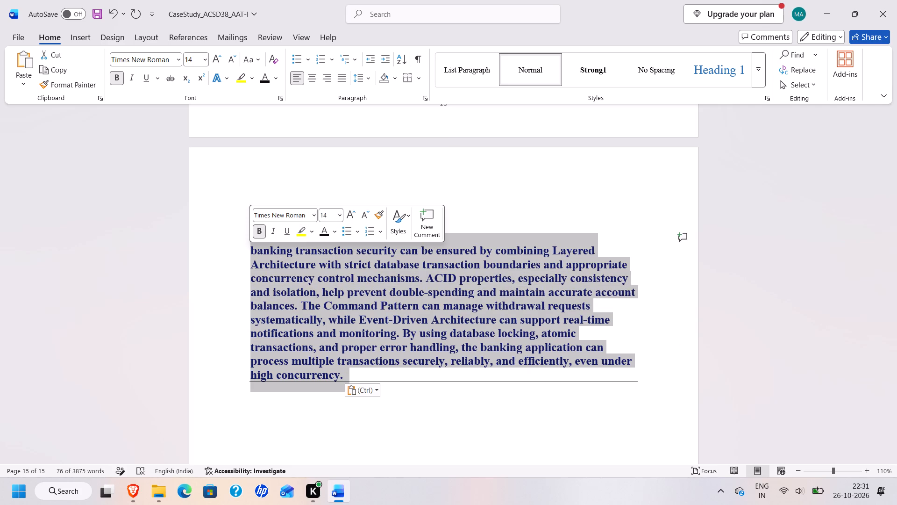
left_click(259, 231)
left_click(335, 229)
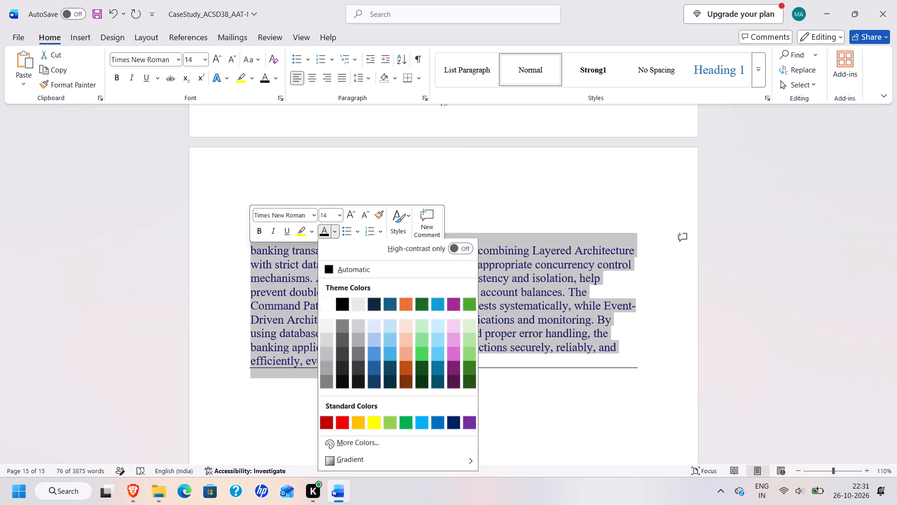
left_click(342, 305)
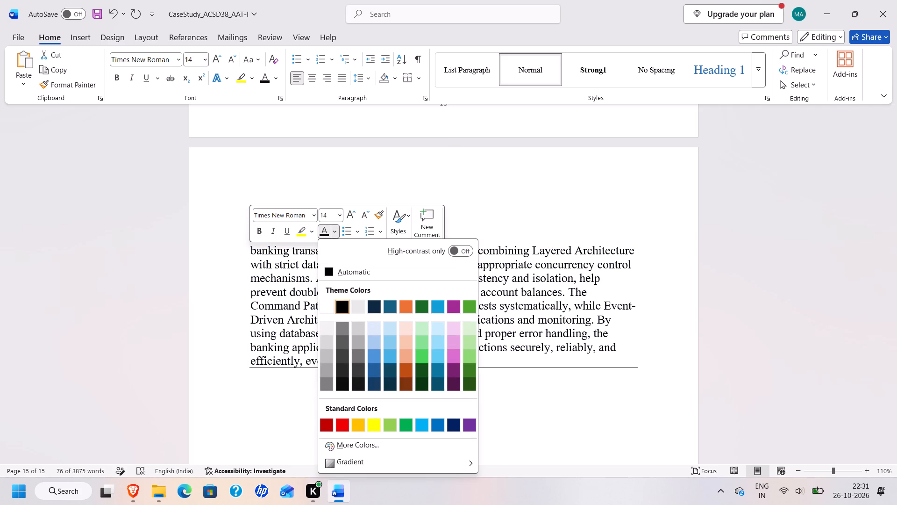
left_click(500, 172)
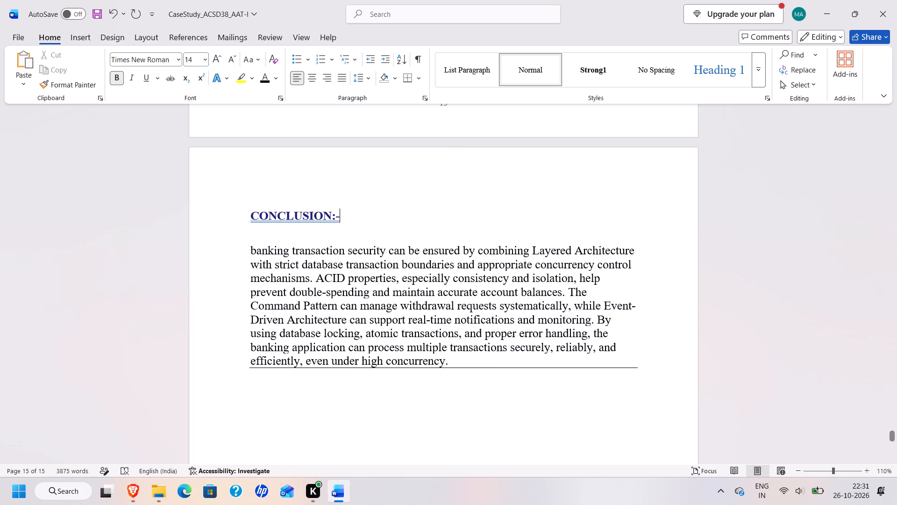
Save the CaseStudy_ACSD38_AAT-I document and close it.
left_click(471, 486)
left_click(487, 441)
key("ctrl+s")
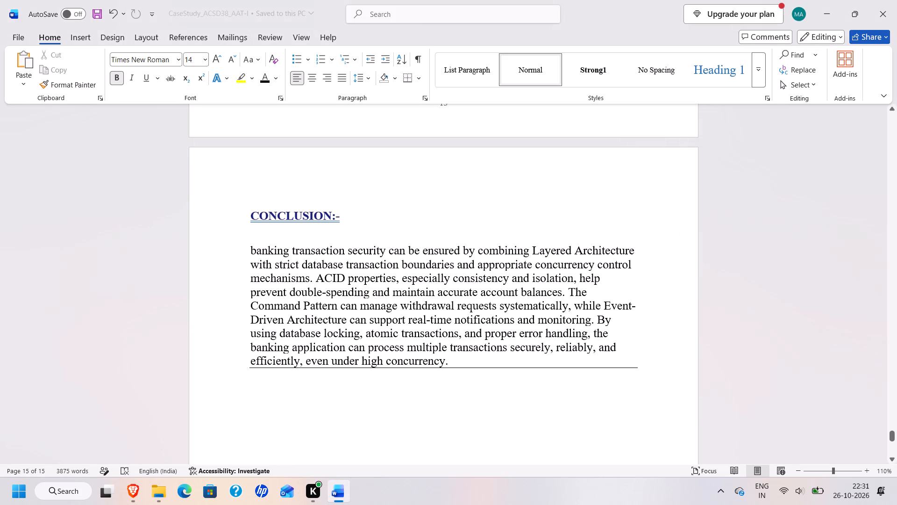
left_click(891, 9)
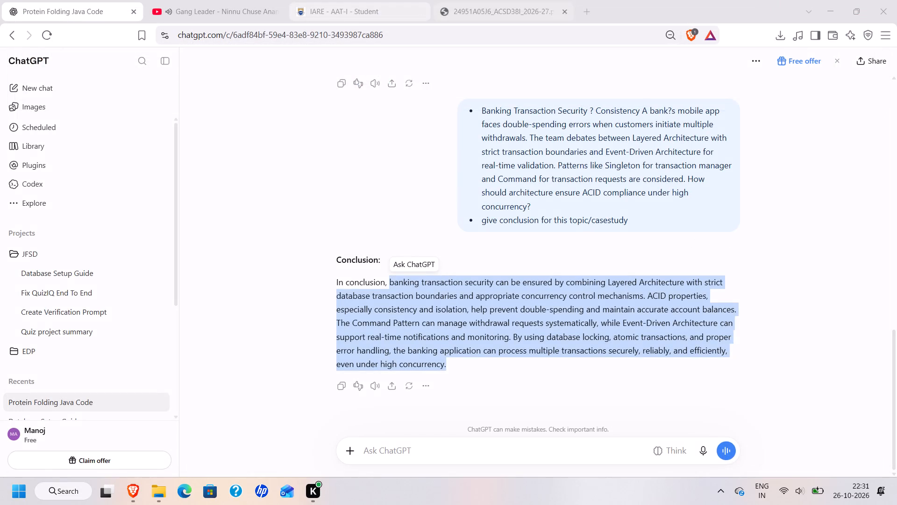
In Brave, reopen the recently closed AAT-I and iLovePDF tabs and close the leftover PDF tabs.
left_click(420, 9)
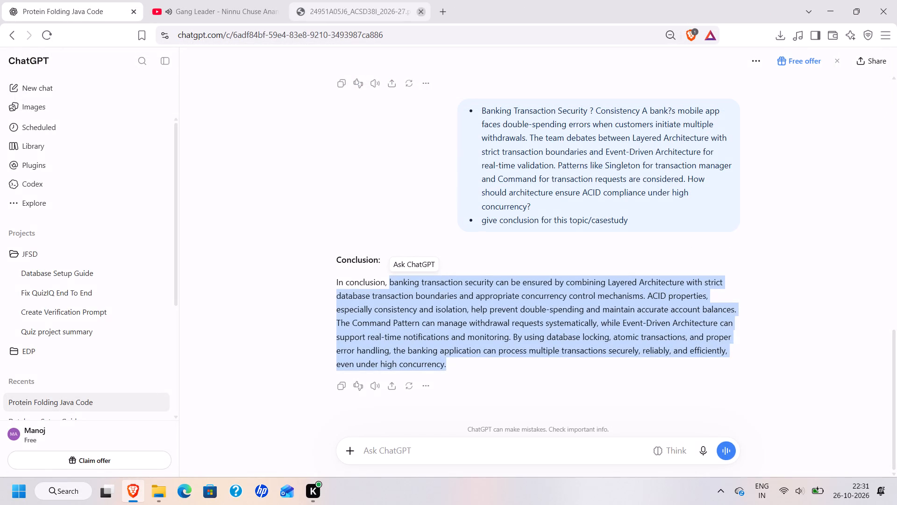
left_click(421, 12)
key("ctrl+shift+t")
key("ctrl+shift+t")
key("ctrl+shift+t")
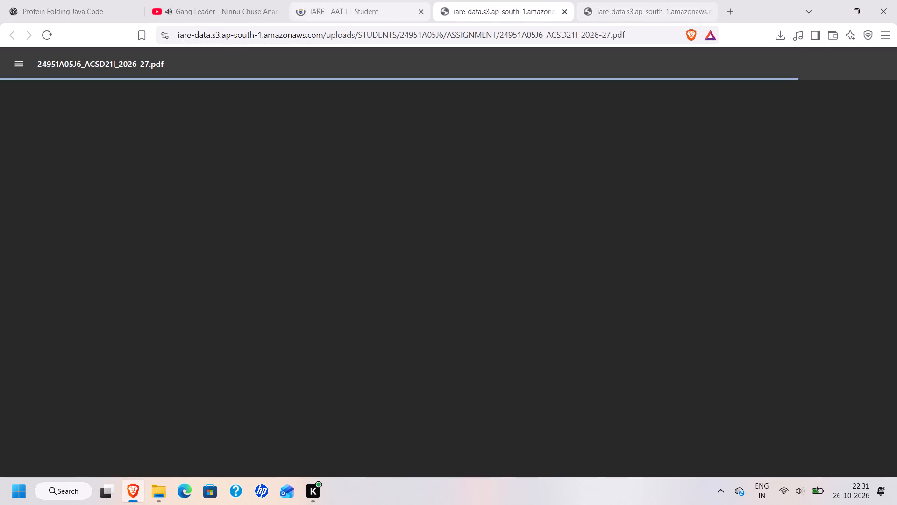
key("ctrl+shift+t")
key("ctrl+shift+t")
key("ctrl+shift+t")
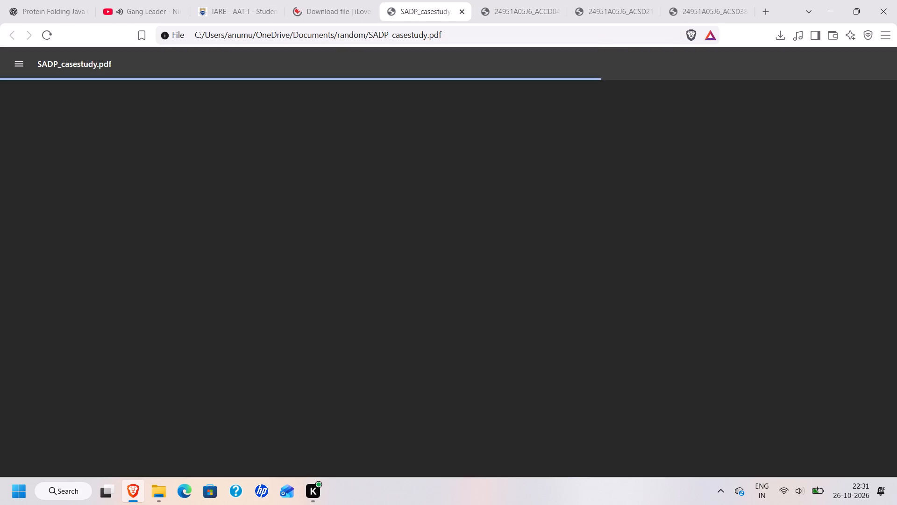
left_click(462, 9)
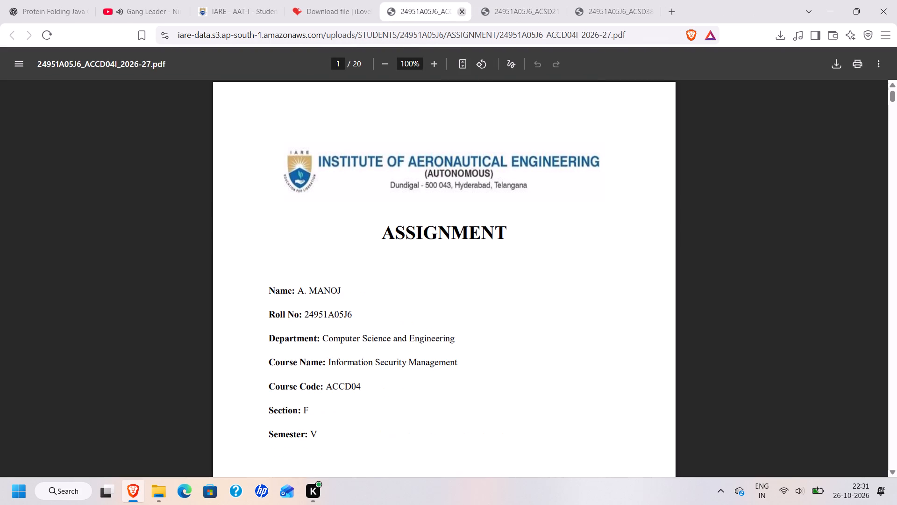
left_click(462, 9)
left_click(462, 9)
left_click(462, 9)
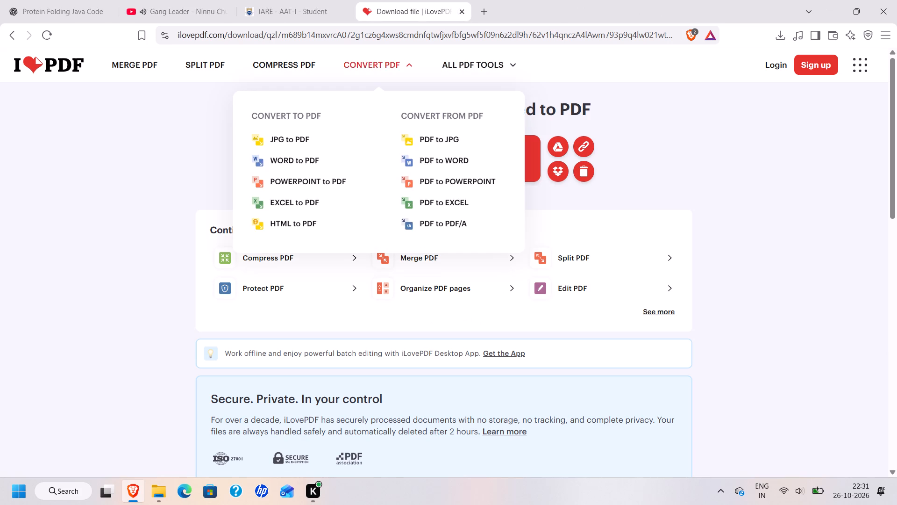
Return to iLovePDF's Word to PDF converter and convert the CaseStudy_ACSD38_AAT-I document from the random folder to PDF.
left_click(13, 31)
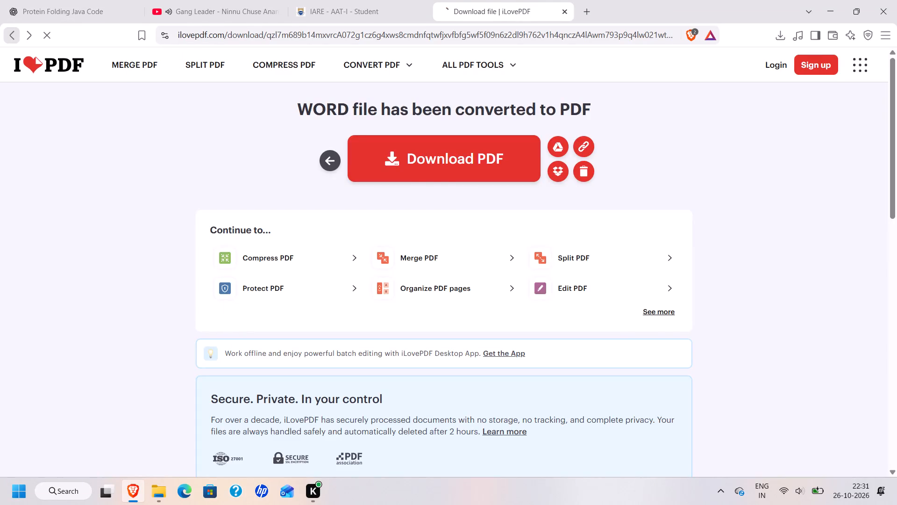
left_click(420, 205)
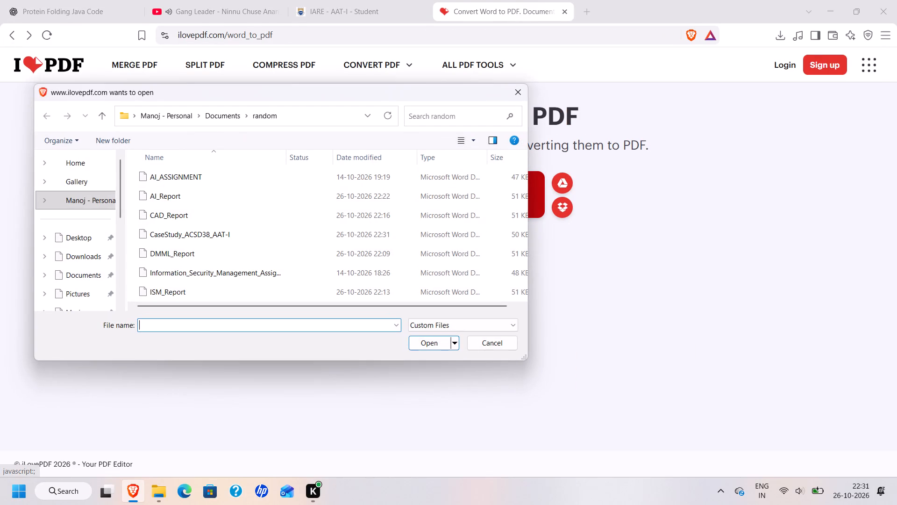
left_click(193, 238)
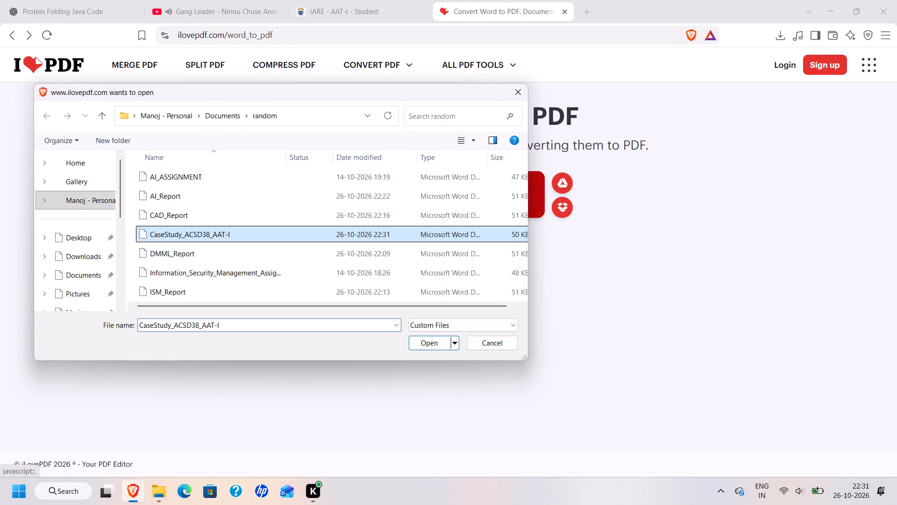
left_click(439, 344)
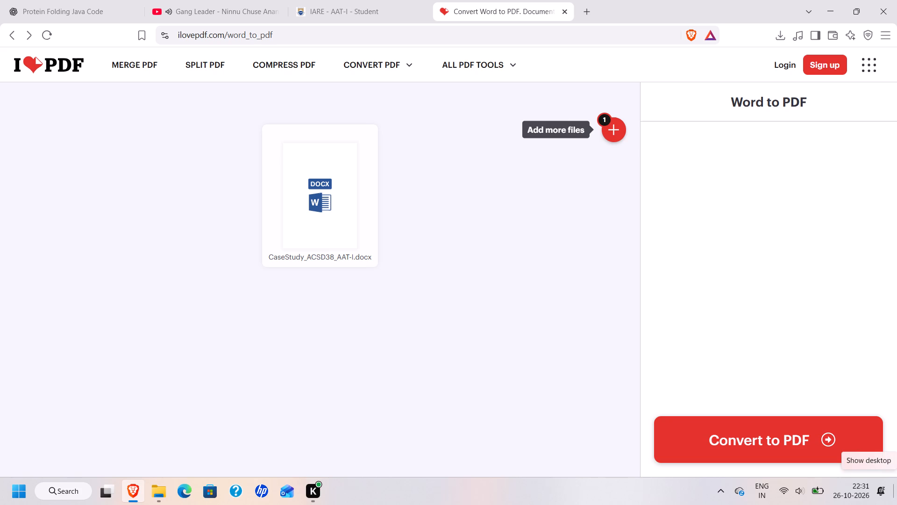
left_click(836, 433)
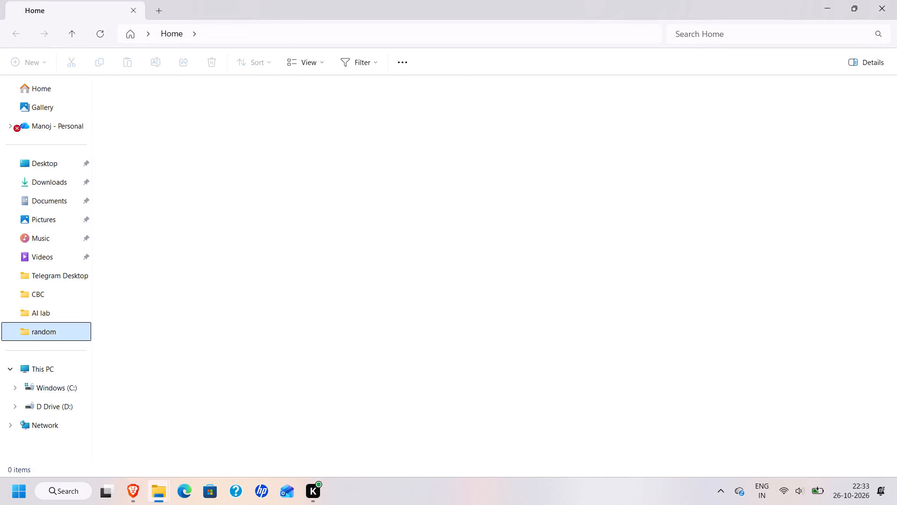
double_click(176, 368)
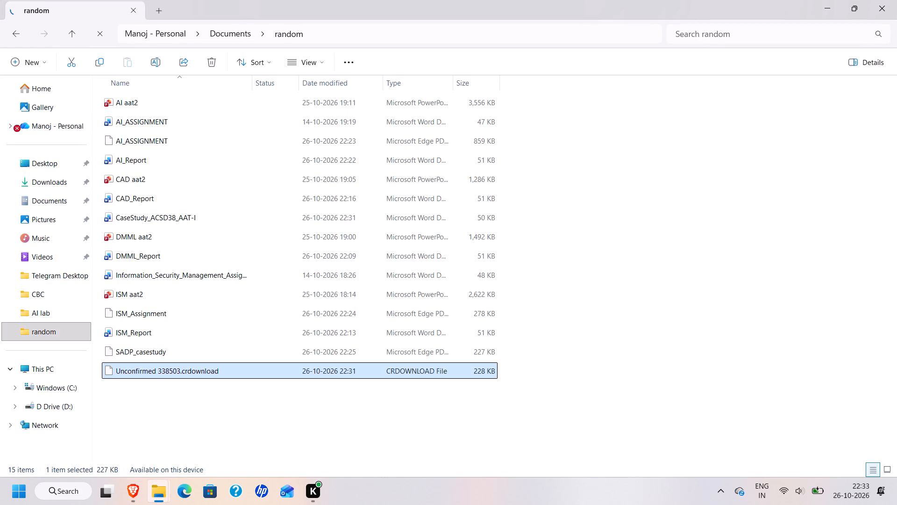
left_click(394, 192)
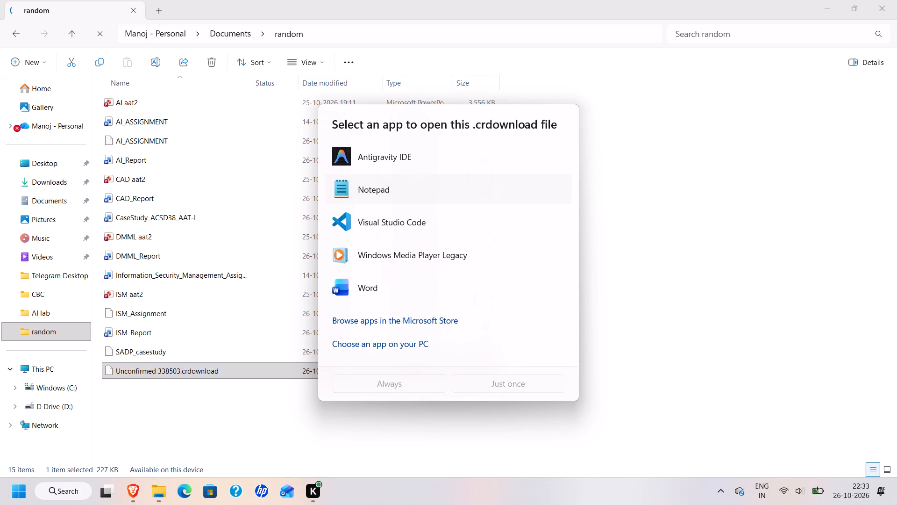
left_click(504, 386)
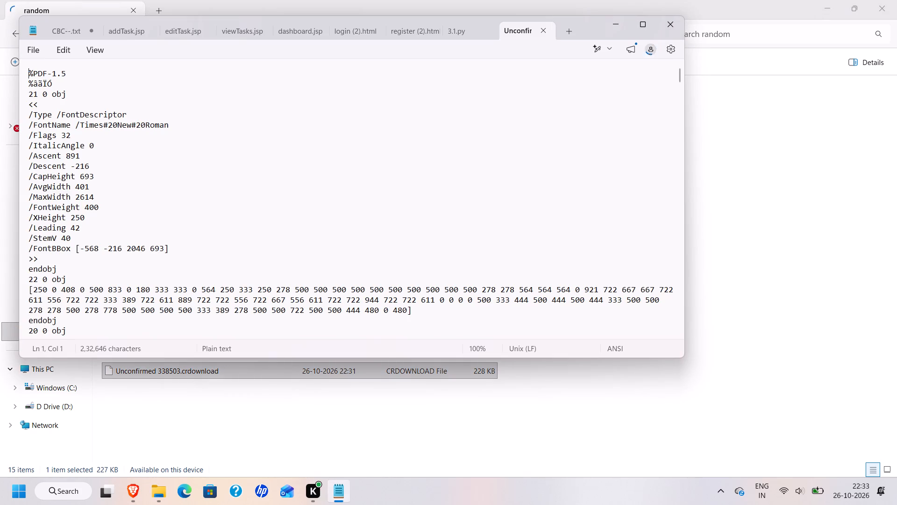
scroll(221, 216, "down", 20)
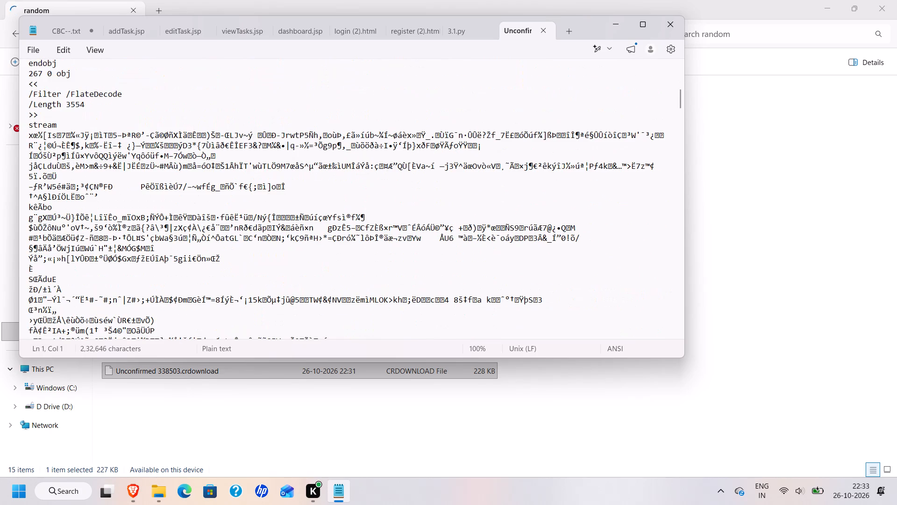
left_click(669, 20)
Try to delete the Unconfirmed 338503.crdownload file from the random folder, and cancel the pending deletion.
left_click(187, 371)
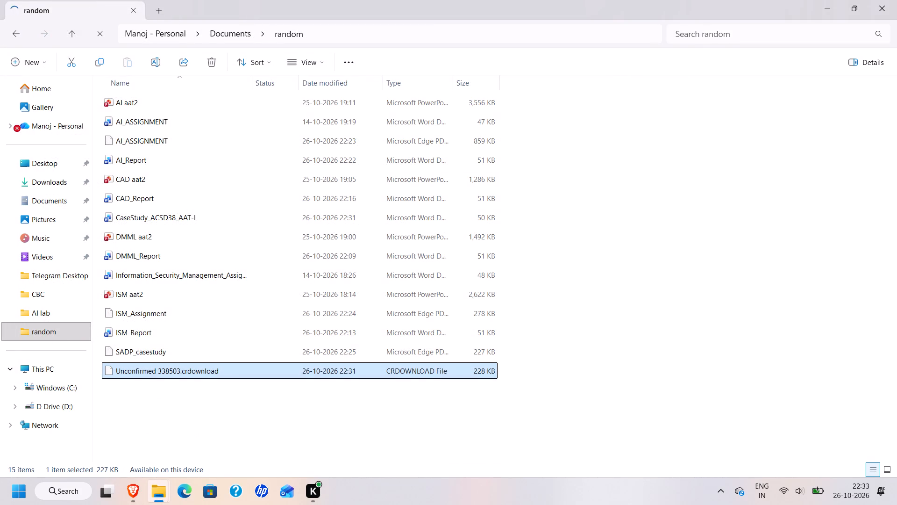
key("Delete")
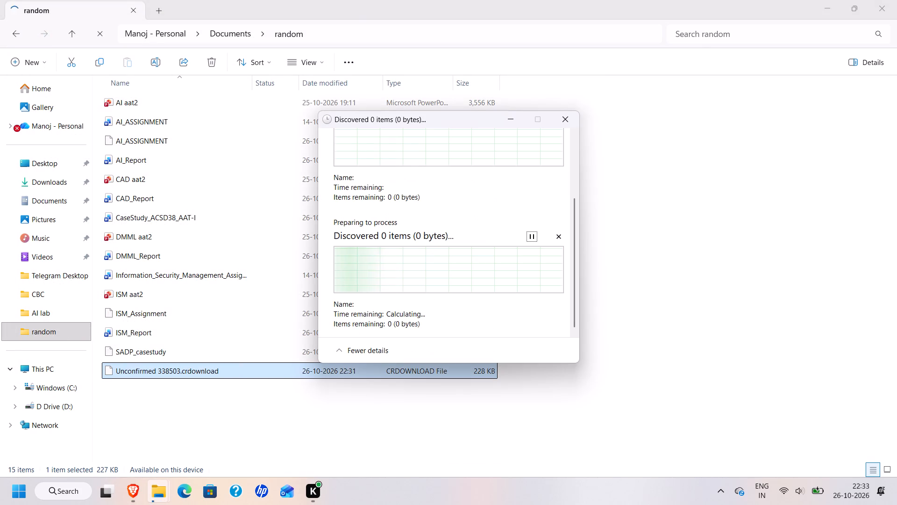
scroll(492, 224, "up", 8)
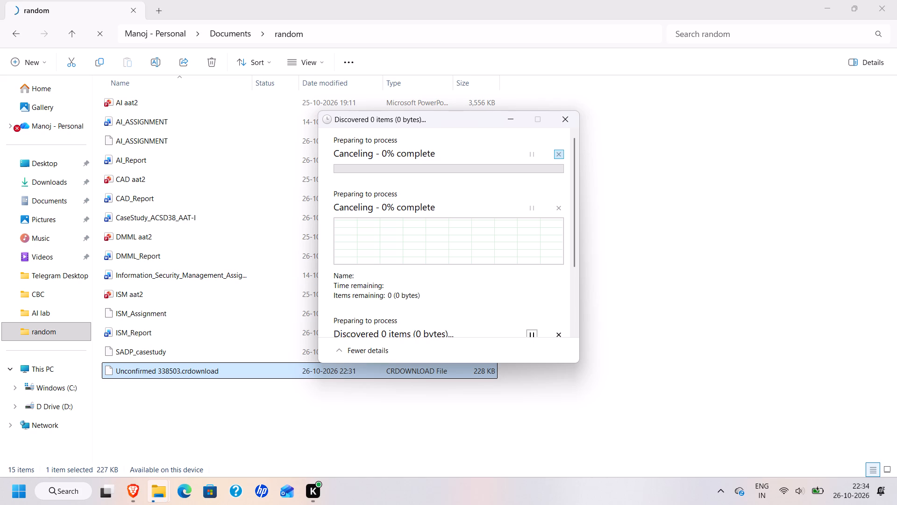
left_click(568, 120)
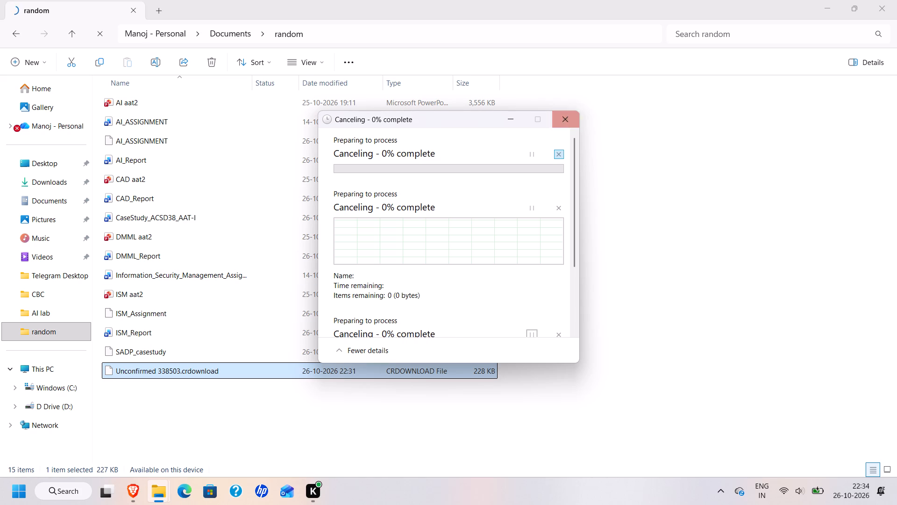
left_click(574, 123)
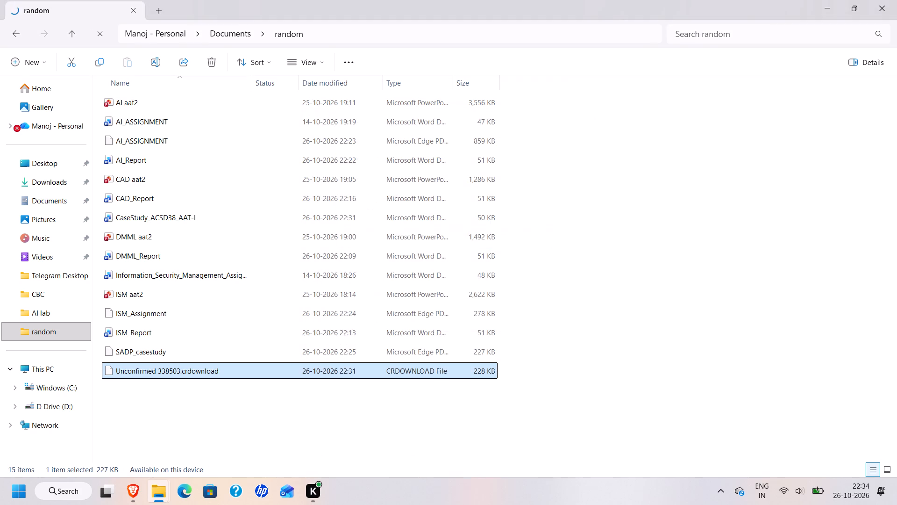
Delete the SADP_casestudy PDF and Unconfirmed 338503.crdownload together from the random folder, checking the progress of the deletion.
left_click(219, 350, "ctrl")
right_click(219, 350)
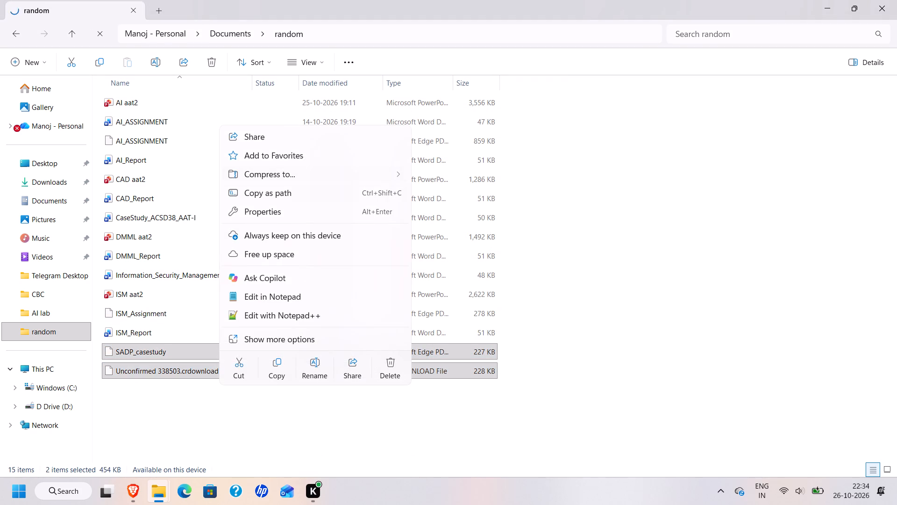
left_click(393, 359)
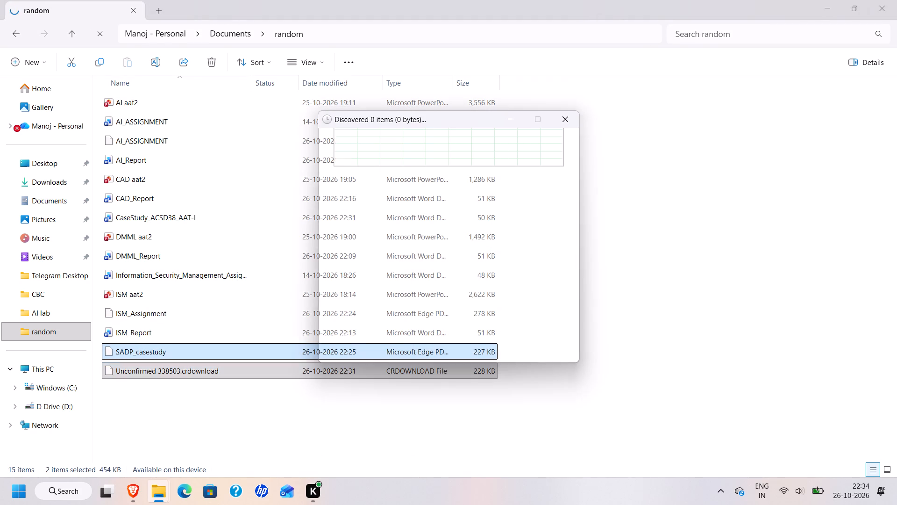
scroll(421, 270, "up", 5)
scroll(421, 270, "down", 2)
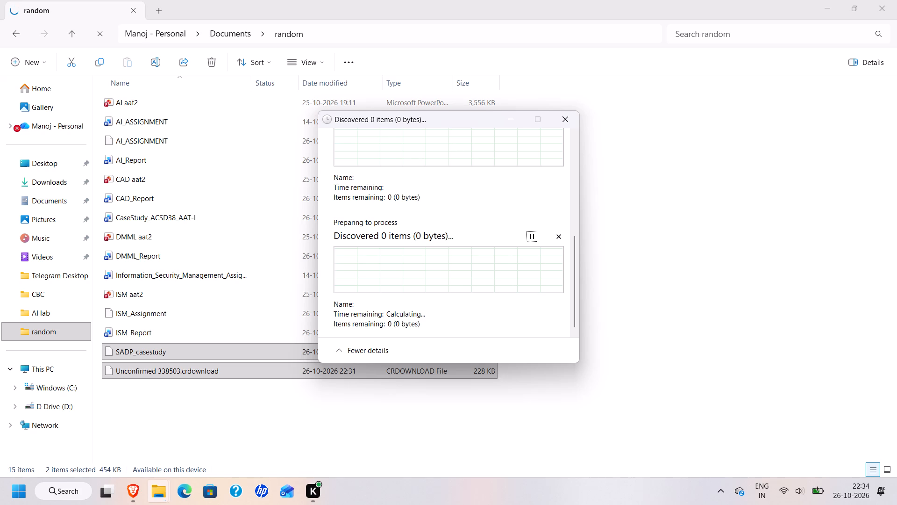
scroll(421, 270, "down", 2)
scroll(421, 270, "up", 3)
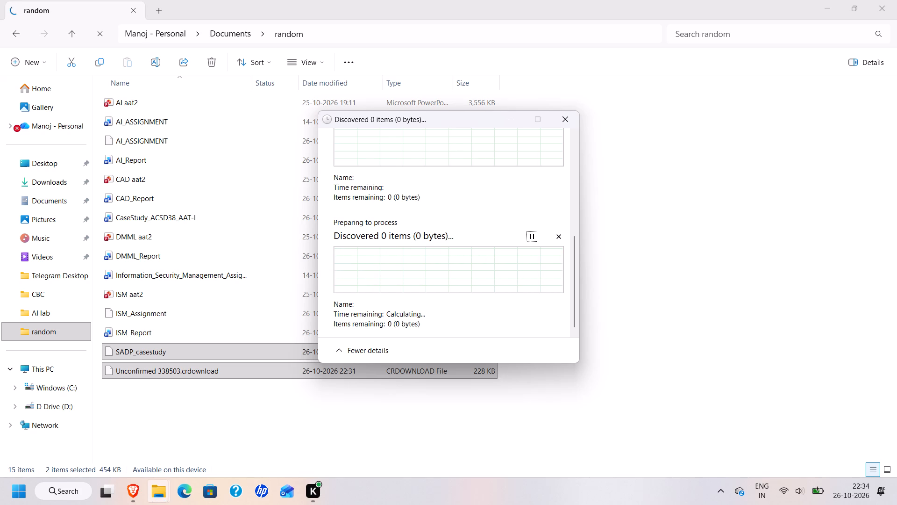
left_click(351, 349)
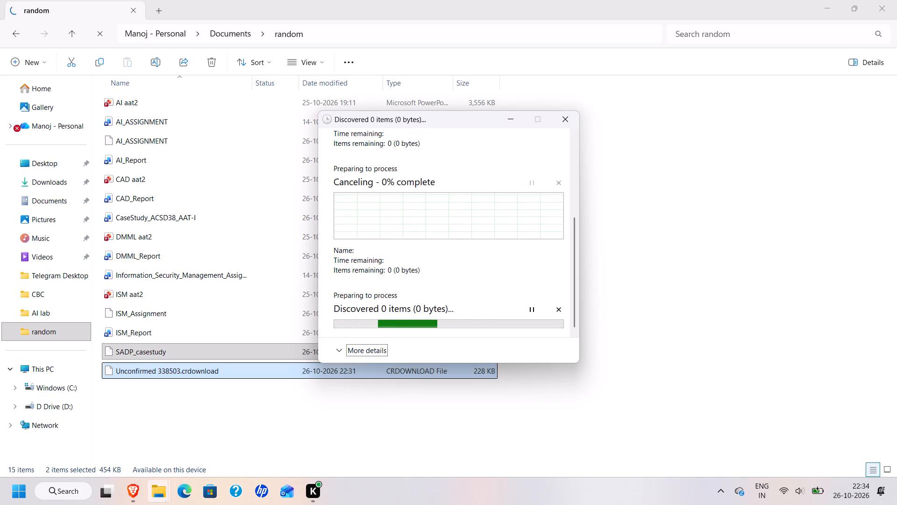
scroll(387, 254, "up", 4)
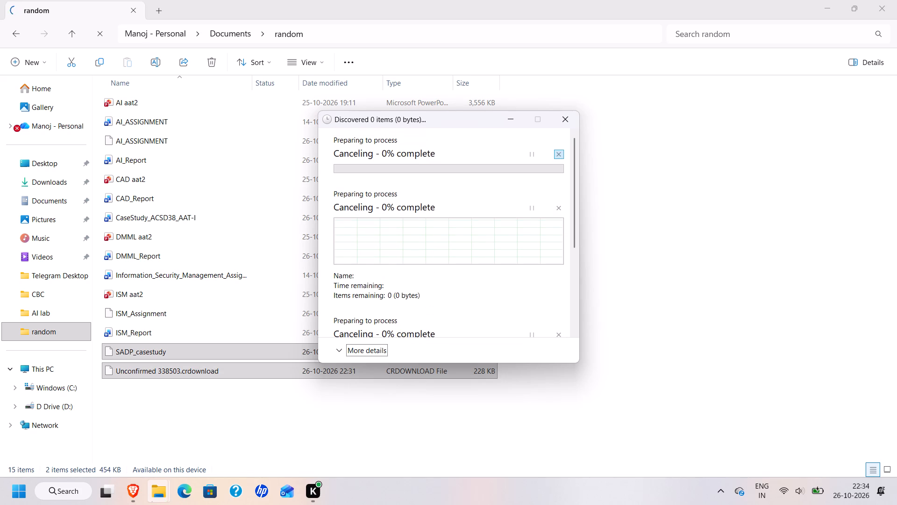
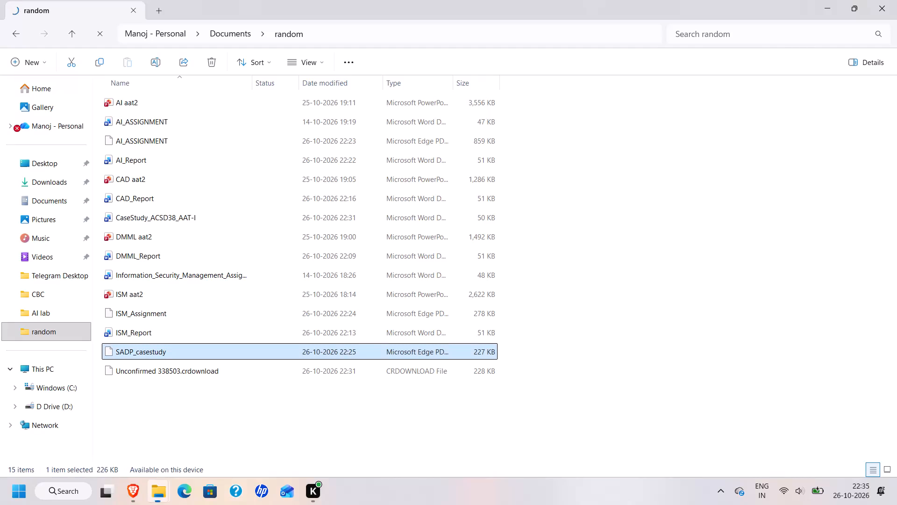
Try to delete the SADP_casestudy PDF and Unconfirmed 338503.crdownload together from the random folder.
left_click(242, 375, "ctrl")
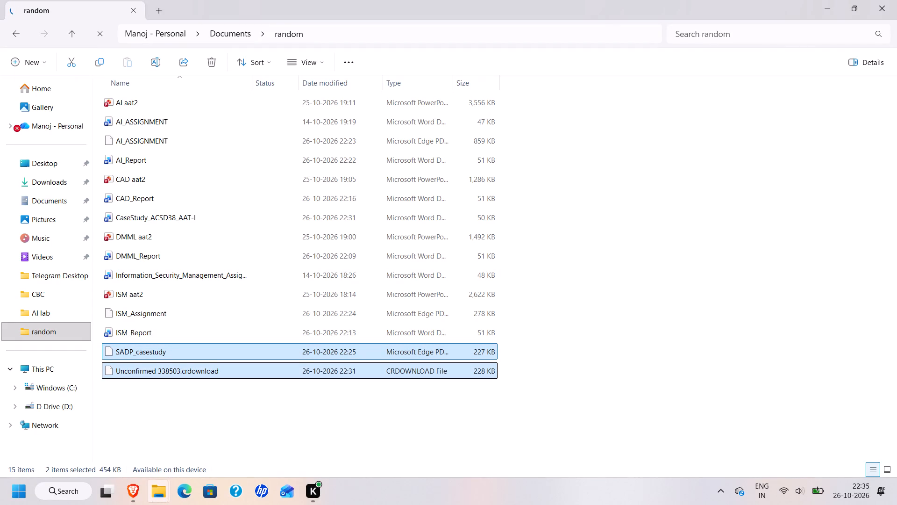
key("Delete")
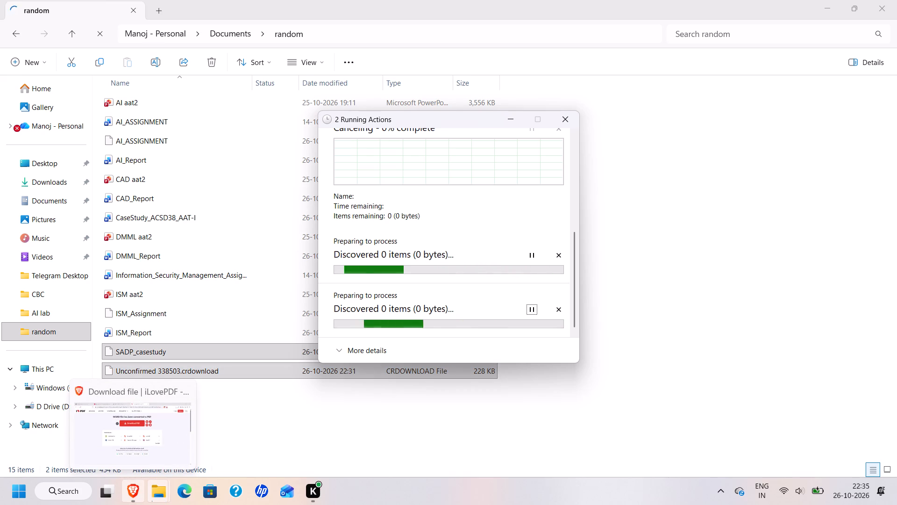
Close the random folder window and cancel all the file deletions still in progress.
left_click(894, 5)
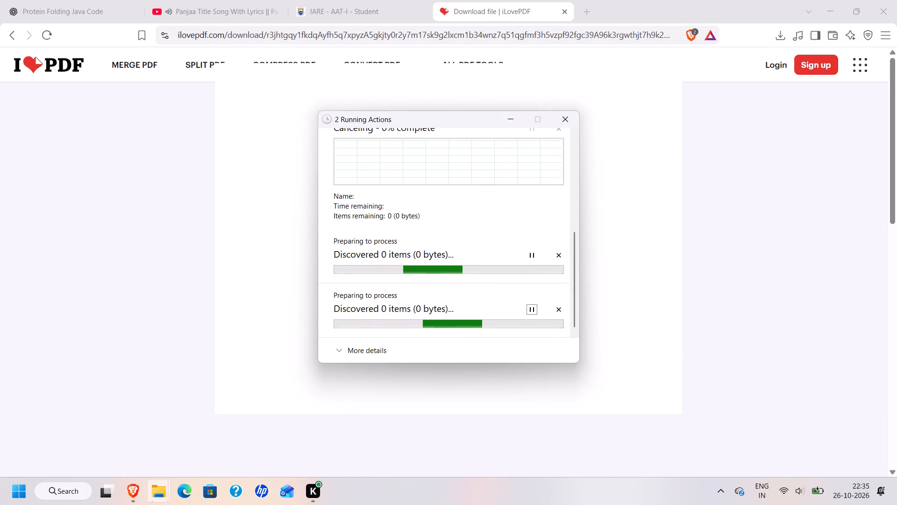
left_click(570, 119)
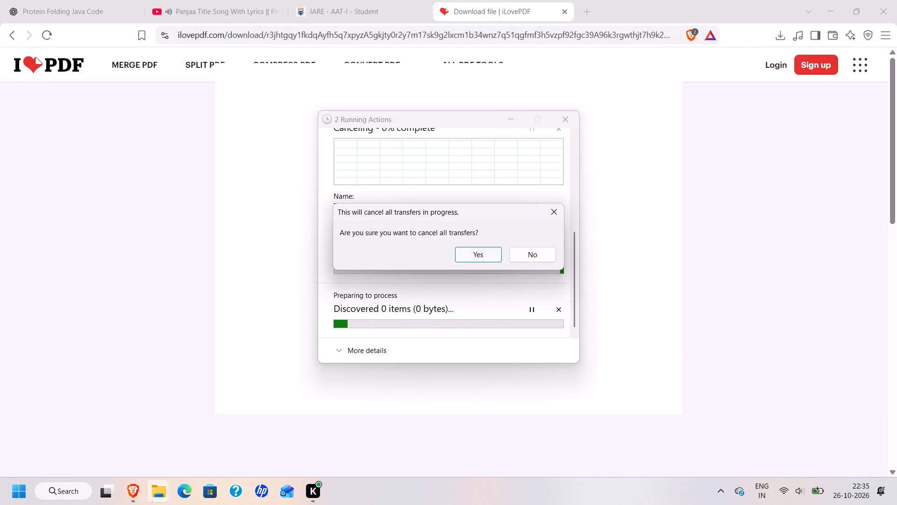
left_click(482, 254)
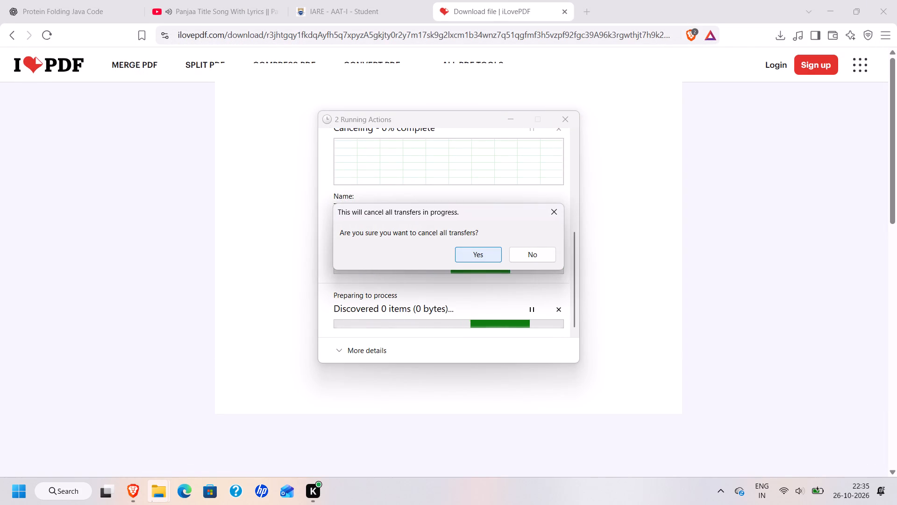
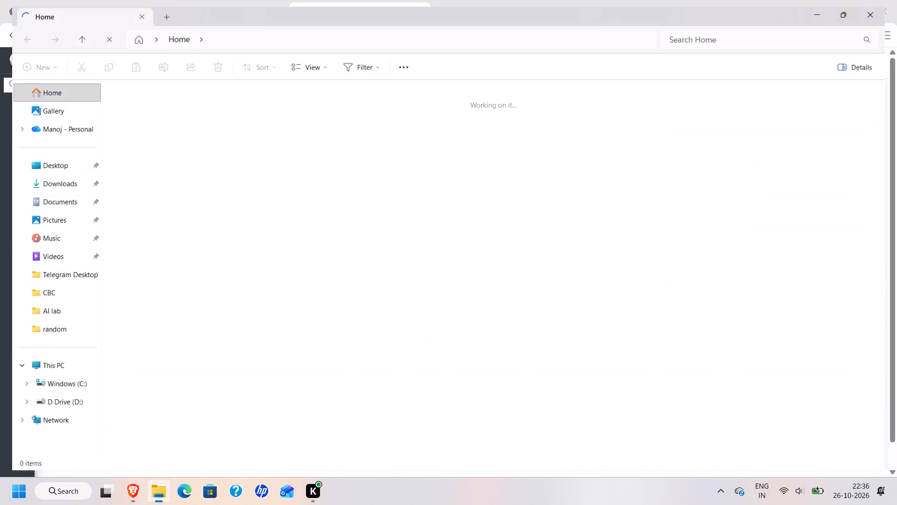
left_click(56, 331)
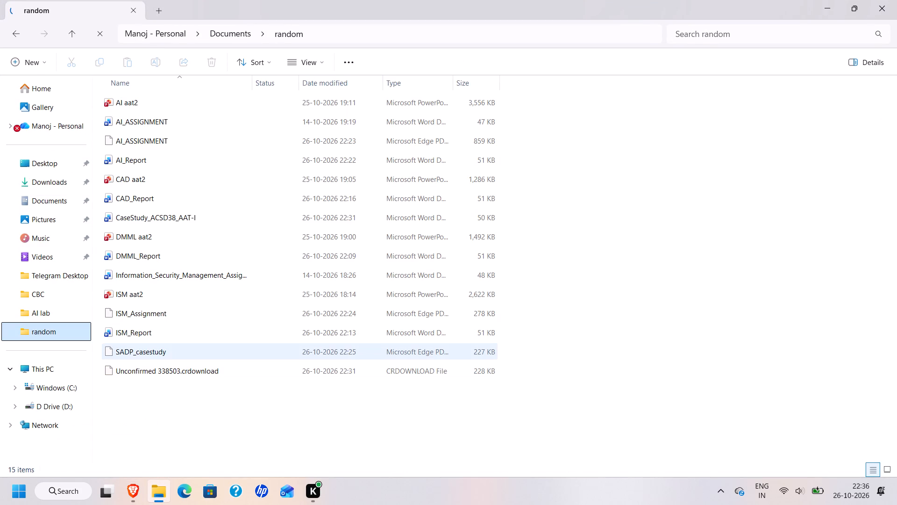
double_click(146, 356)
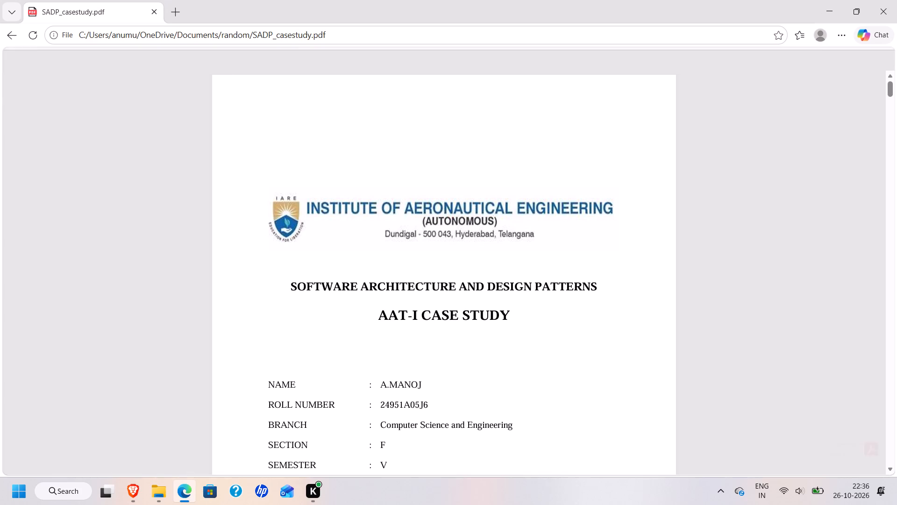
scroll(269, 353, "down", 20)
scroll(269, 353, "down", 10)
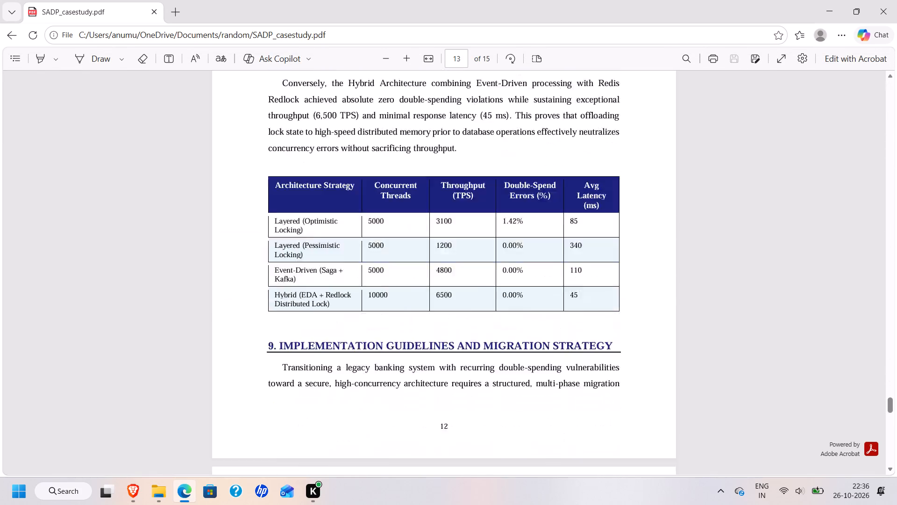
scroll(269, 353, "down", 9)
scroll(269, 353, "up", 3)
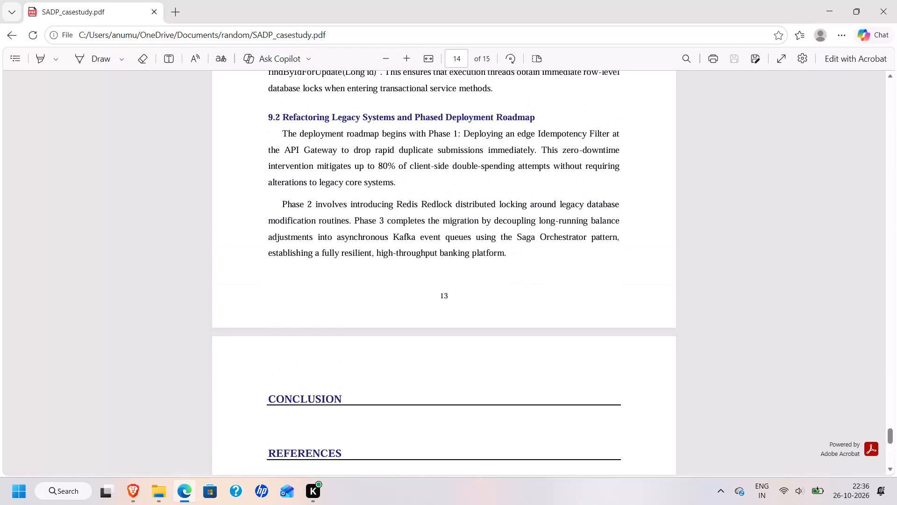
left_click(875, 17)
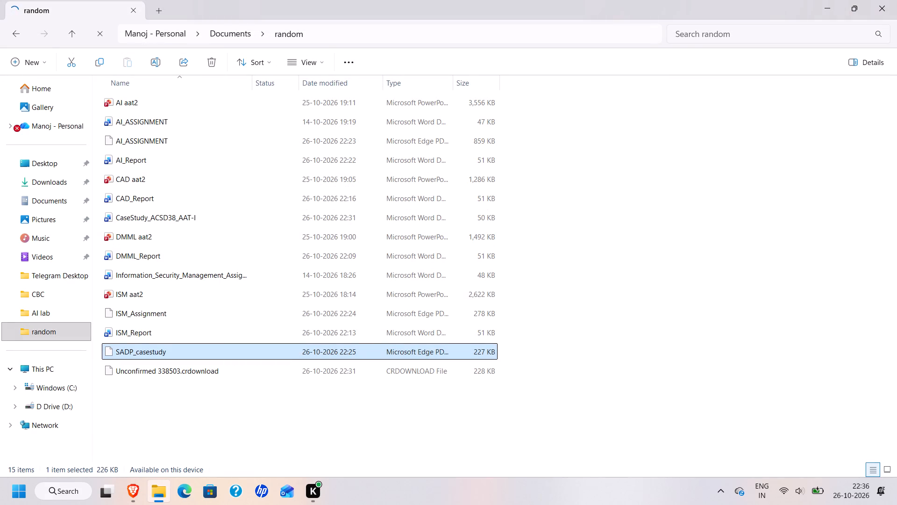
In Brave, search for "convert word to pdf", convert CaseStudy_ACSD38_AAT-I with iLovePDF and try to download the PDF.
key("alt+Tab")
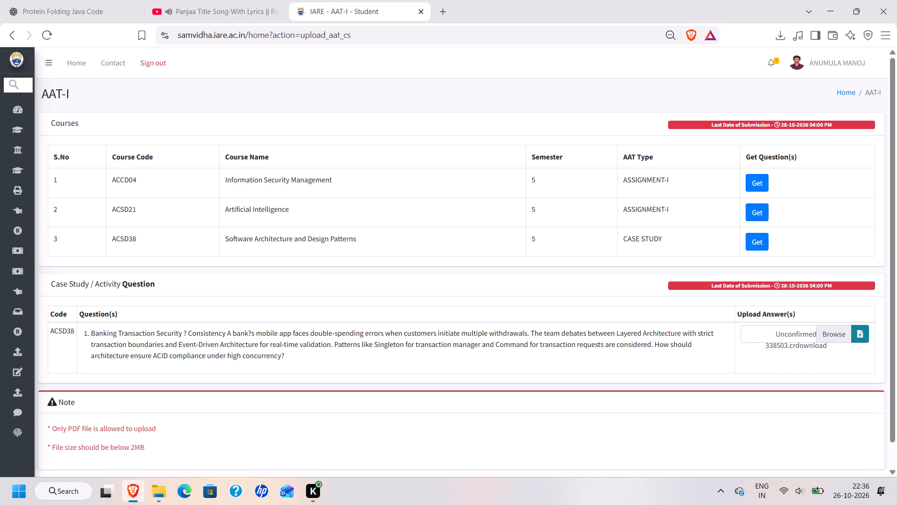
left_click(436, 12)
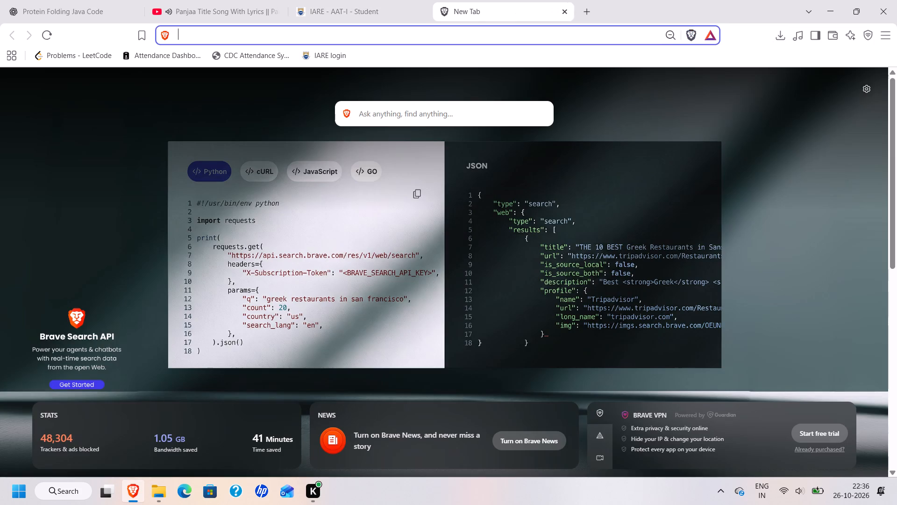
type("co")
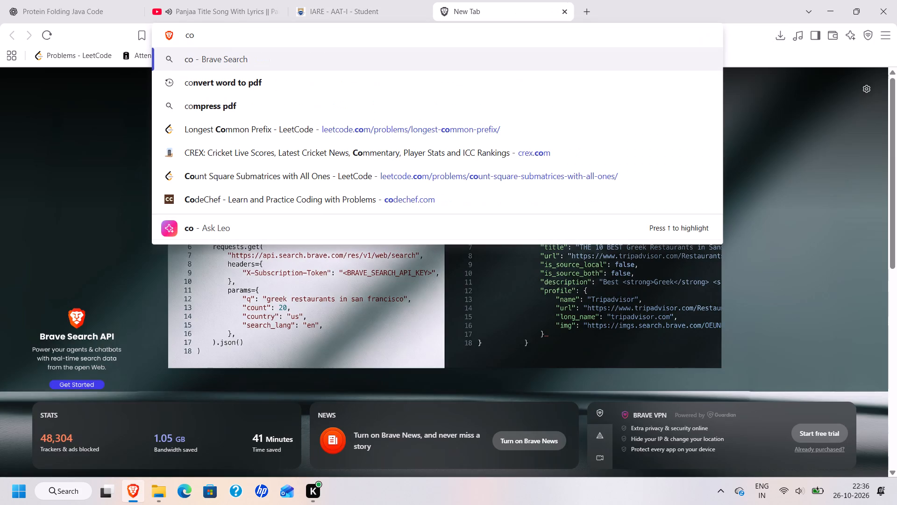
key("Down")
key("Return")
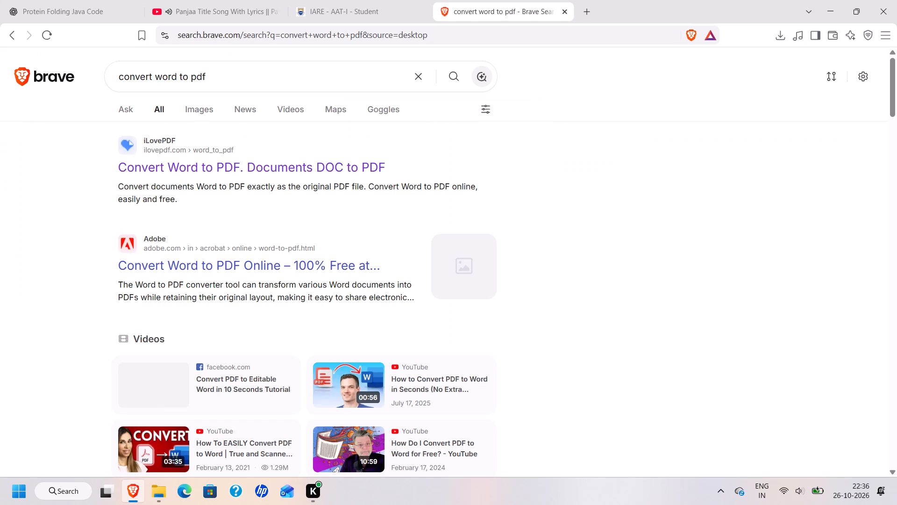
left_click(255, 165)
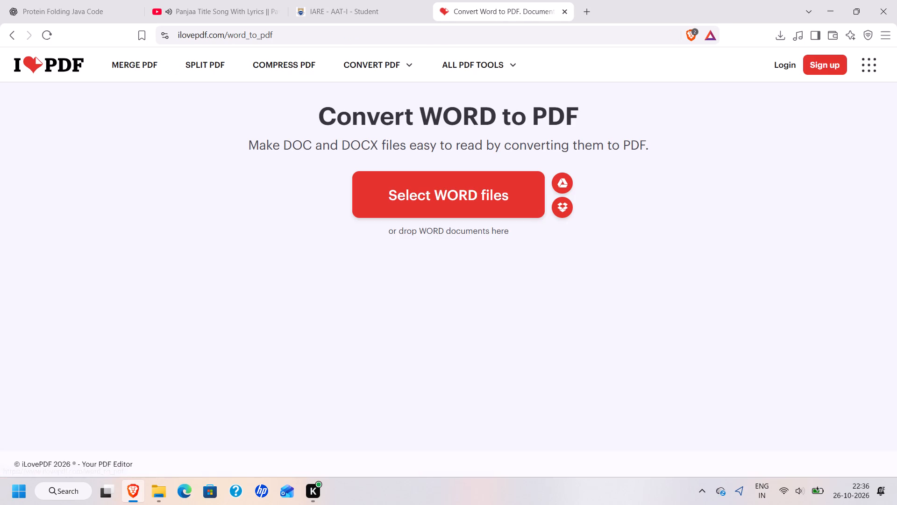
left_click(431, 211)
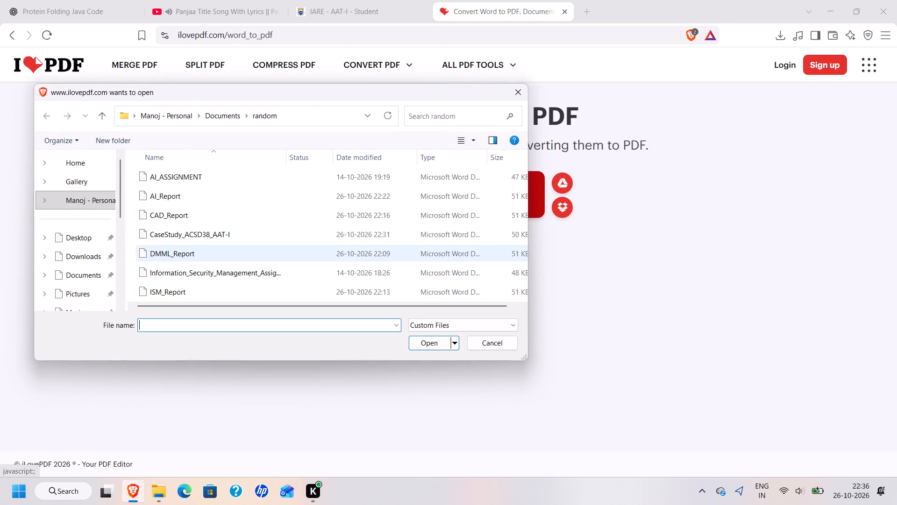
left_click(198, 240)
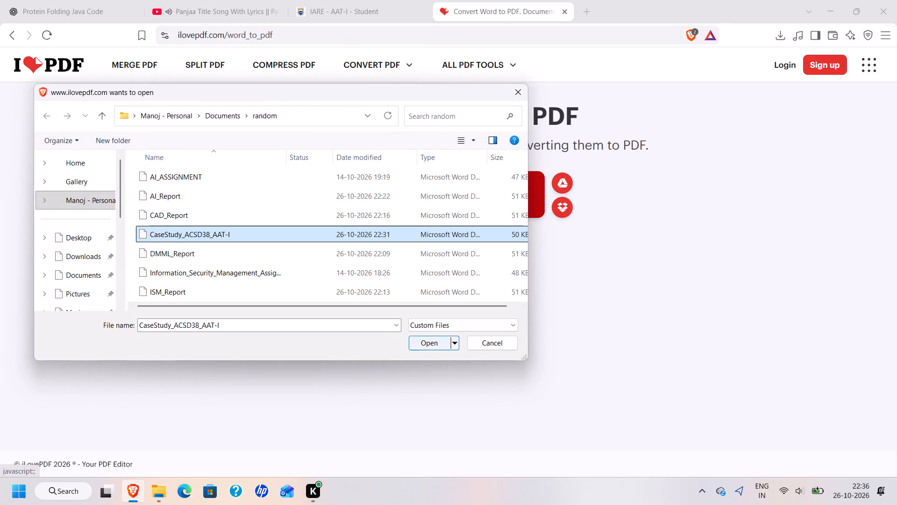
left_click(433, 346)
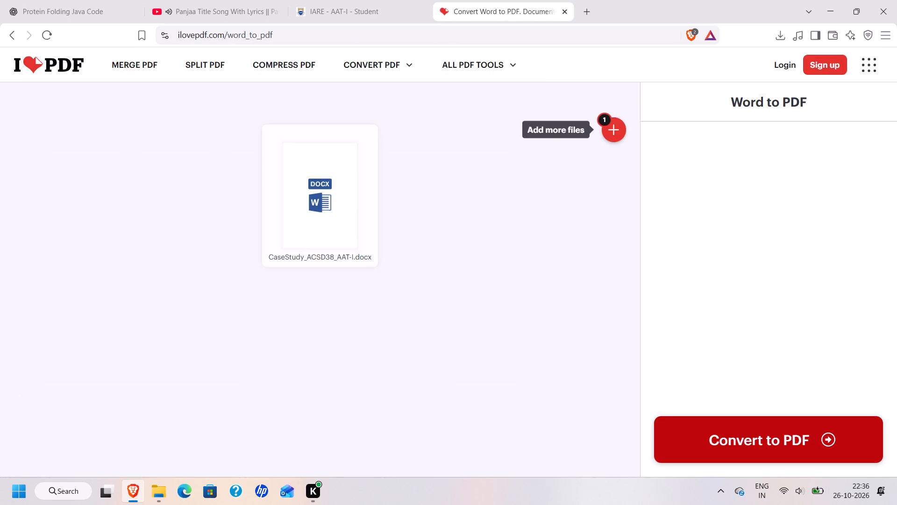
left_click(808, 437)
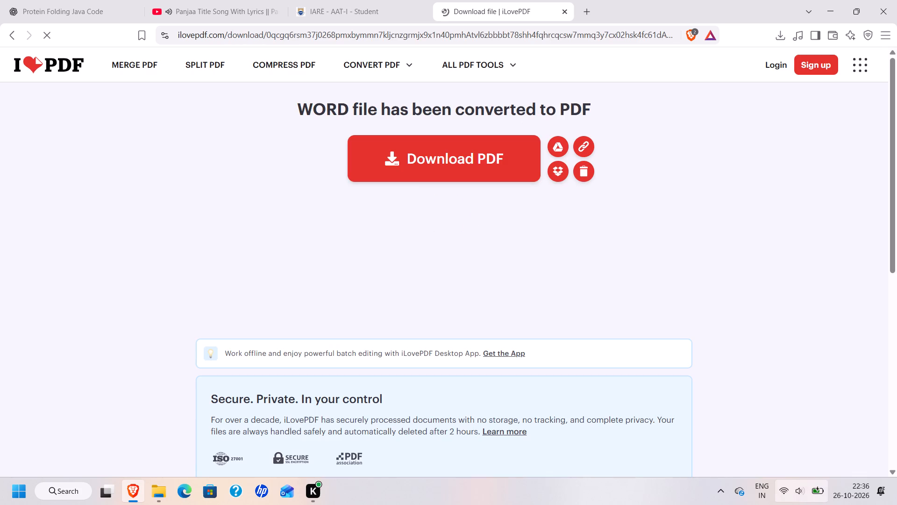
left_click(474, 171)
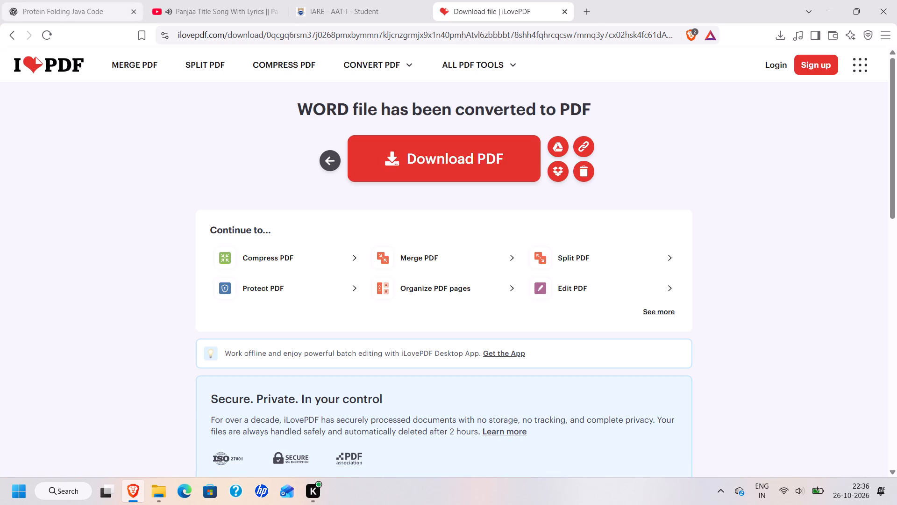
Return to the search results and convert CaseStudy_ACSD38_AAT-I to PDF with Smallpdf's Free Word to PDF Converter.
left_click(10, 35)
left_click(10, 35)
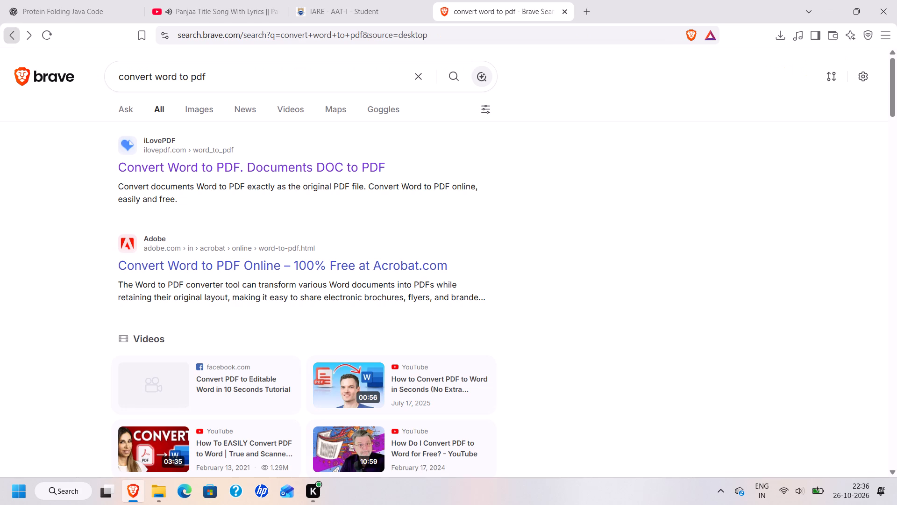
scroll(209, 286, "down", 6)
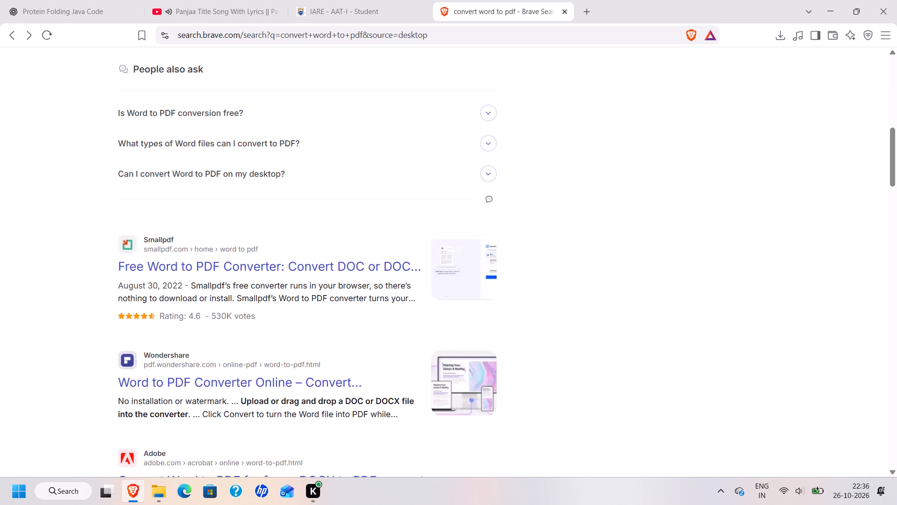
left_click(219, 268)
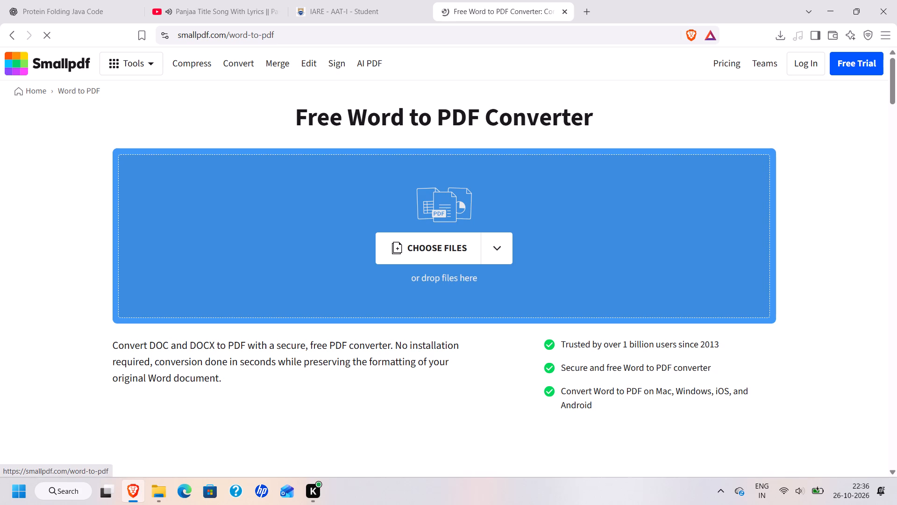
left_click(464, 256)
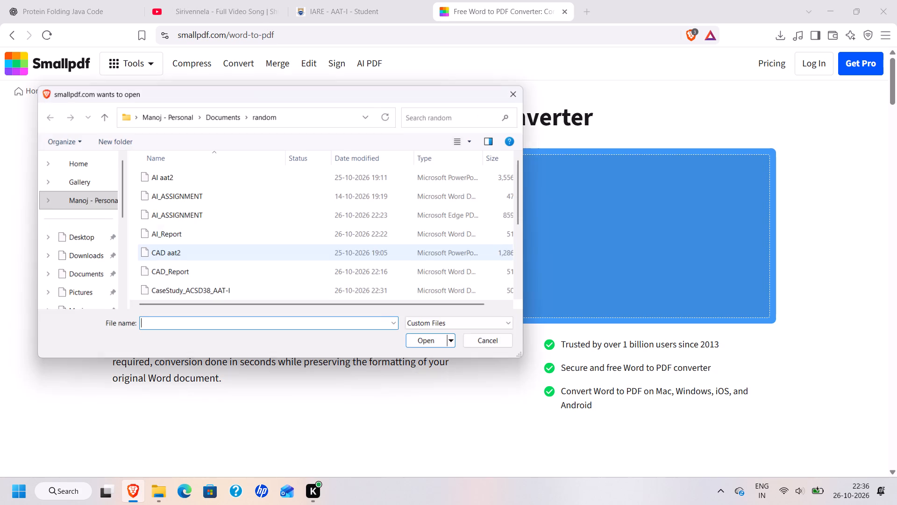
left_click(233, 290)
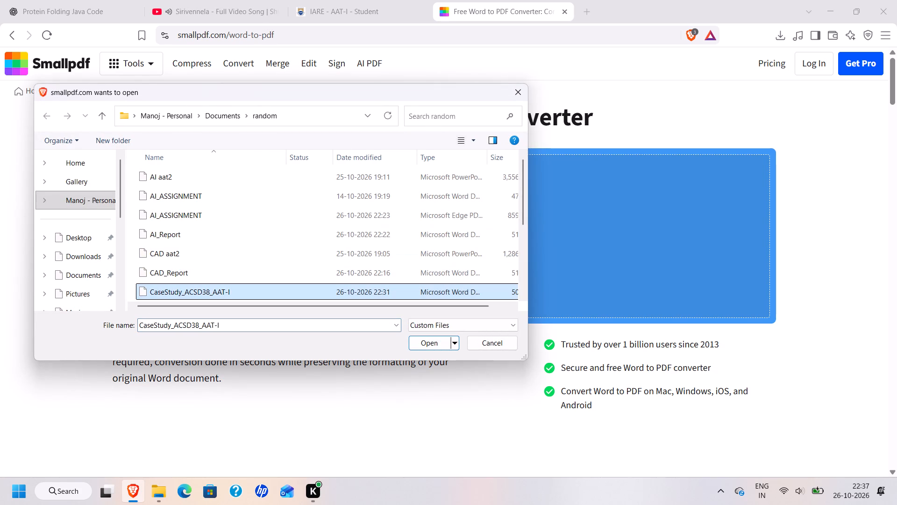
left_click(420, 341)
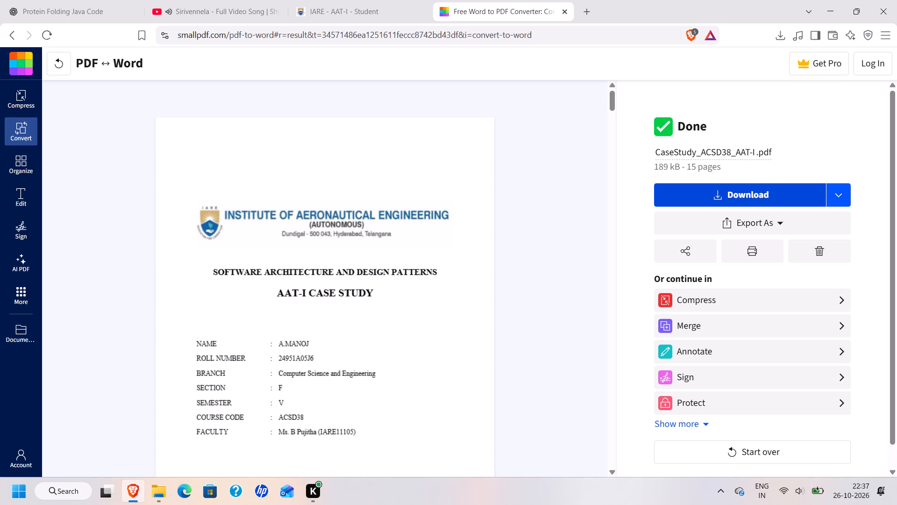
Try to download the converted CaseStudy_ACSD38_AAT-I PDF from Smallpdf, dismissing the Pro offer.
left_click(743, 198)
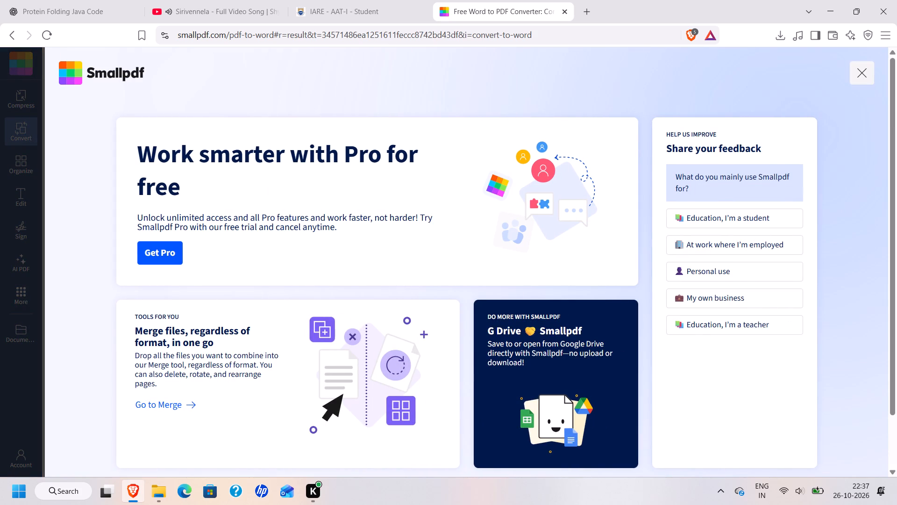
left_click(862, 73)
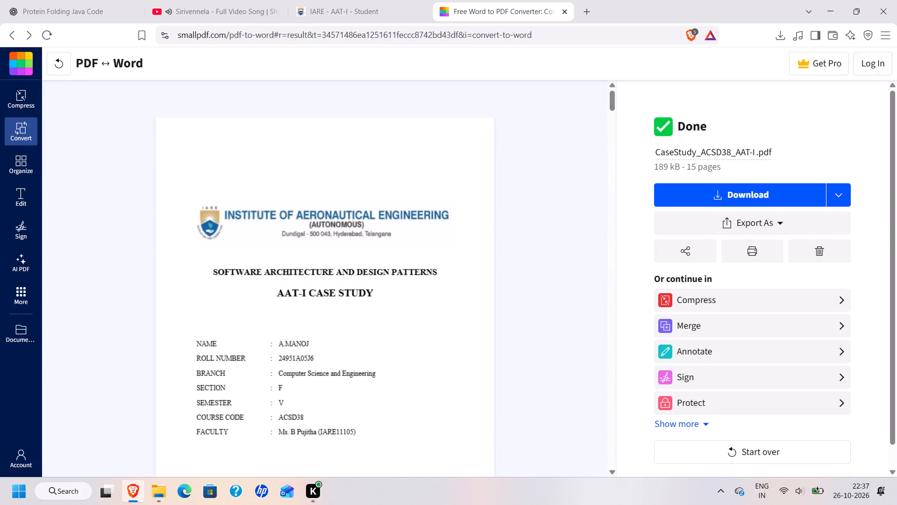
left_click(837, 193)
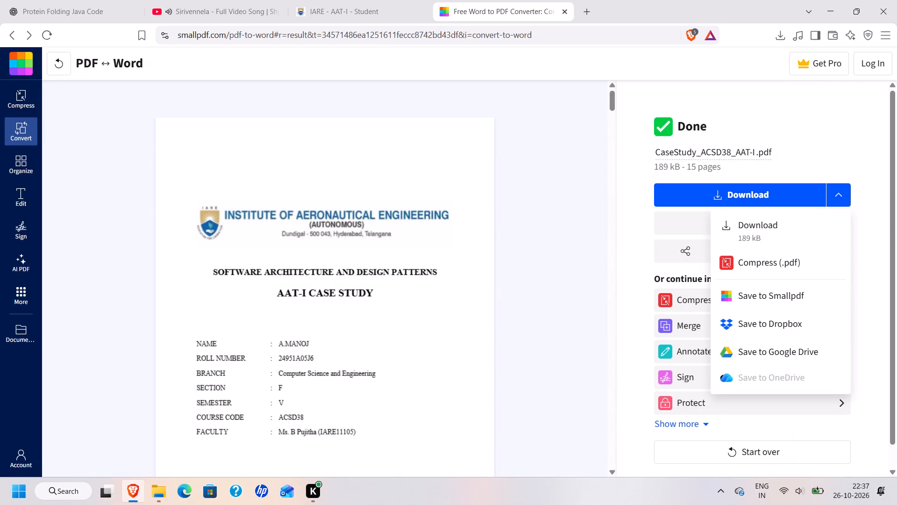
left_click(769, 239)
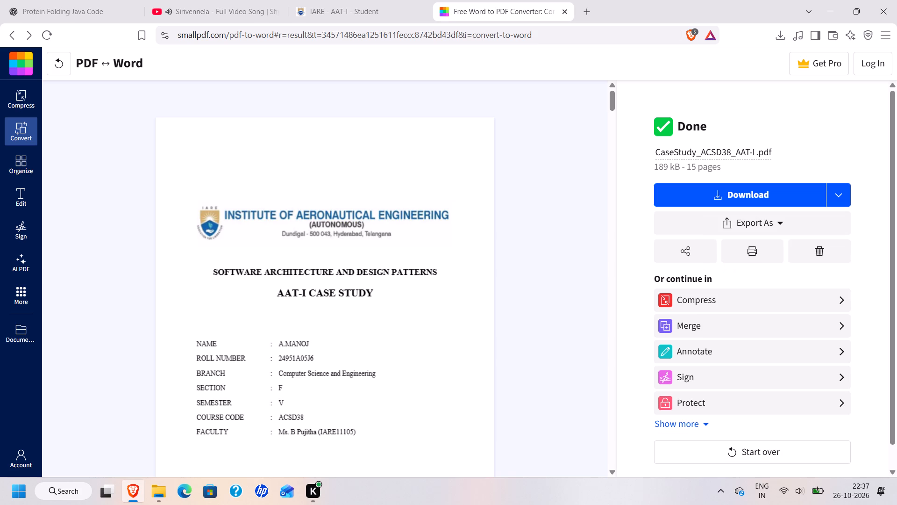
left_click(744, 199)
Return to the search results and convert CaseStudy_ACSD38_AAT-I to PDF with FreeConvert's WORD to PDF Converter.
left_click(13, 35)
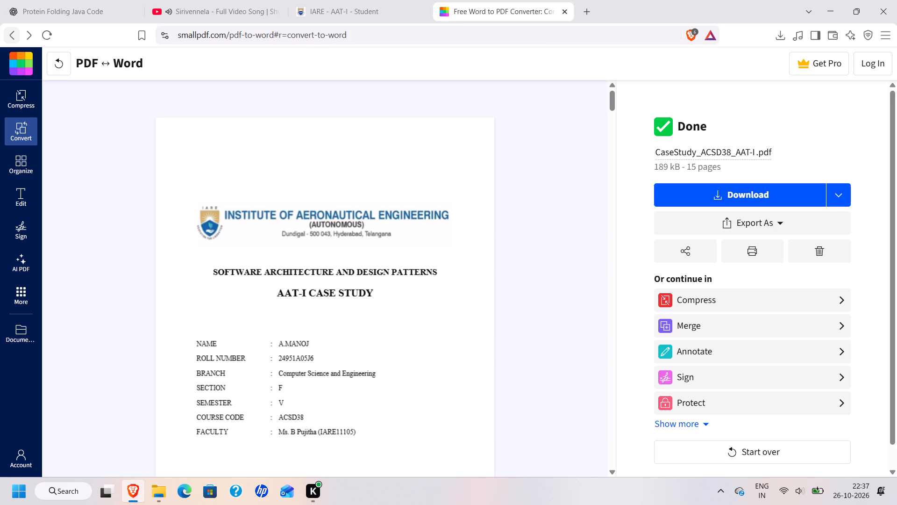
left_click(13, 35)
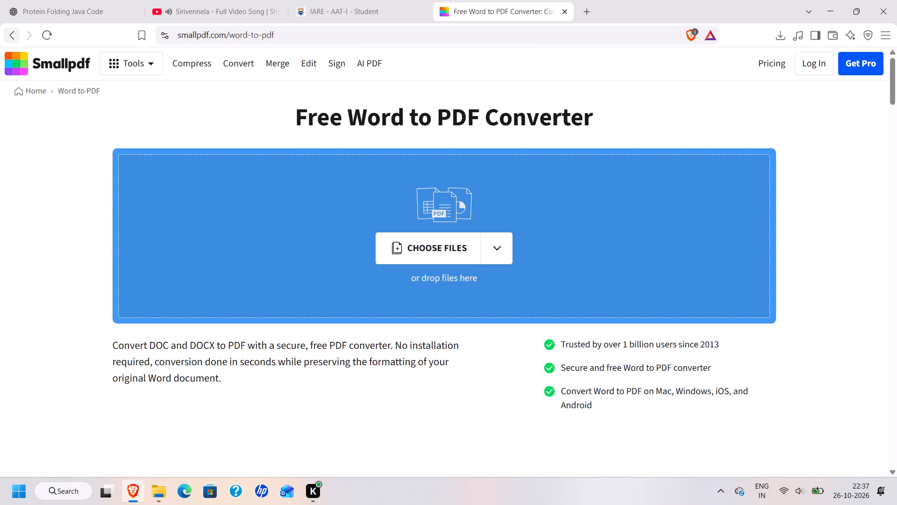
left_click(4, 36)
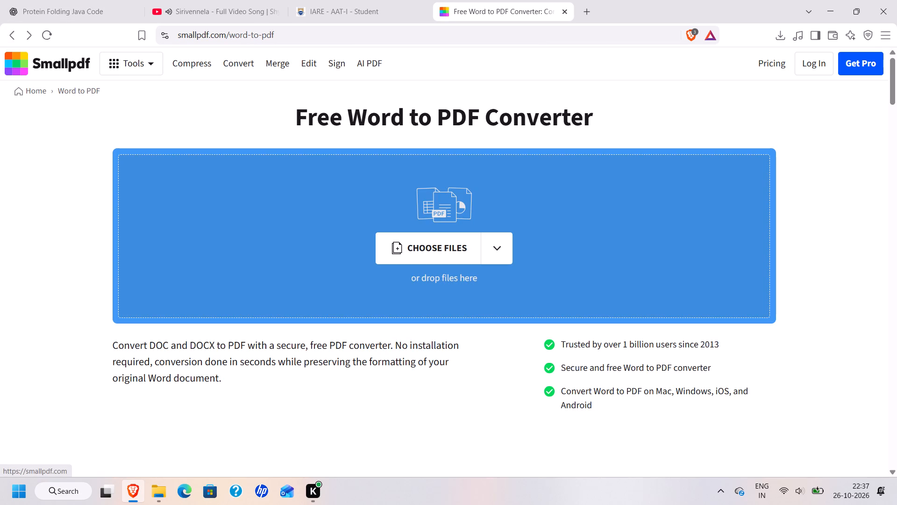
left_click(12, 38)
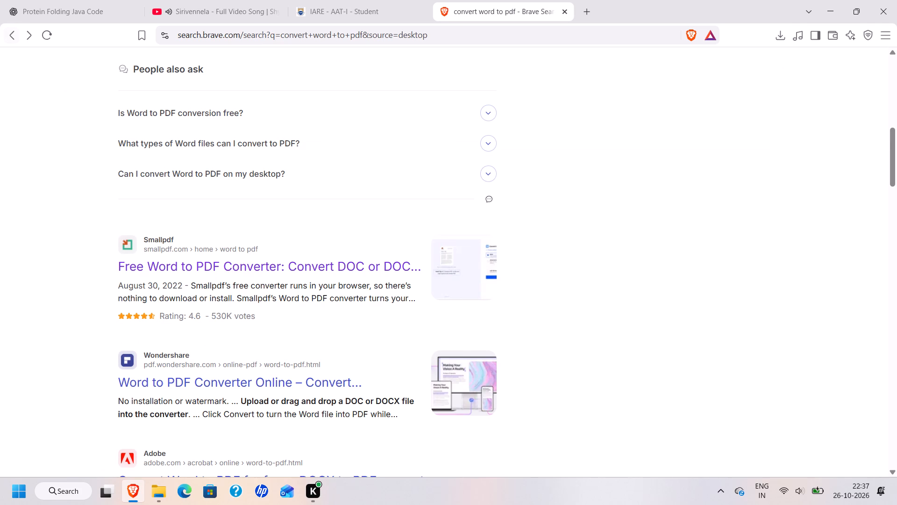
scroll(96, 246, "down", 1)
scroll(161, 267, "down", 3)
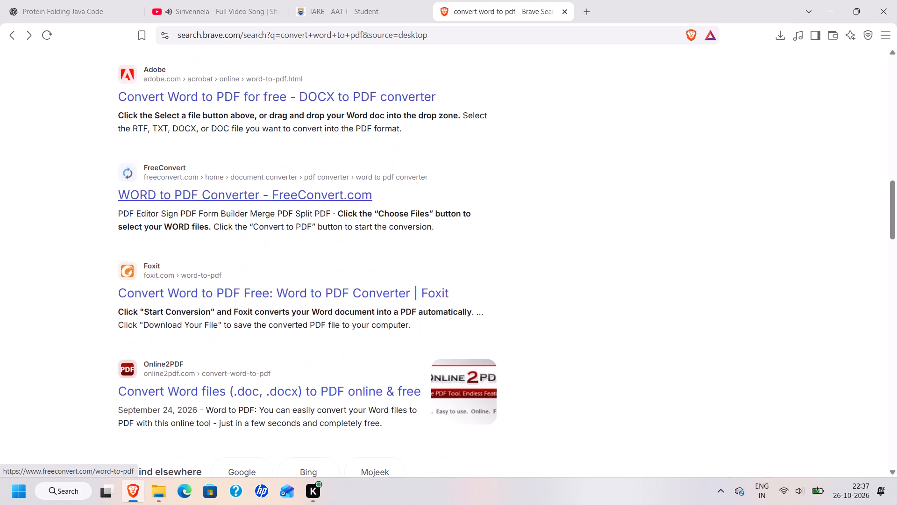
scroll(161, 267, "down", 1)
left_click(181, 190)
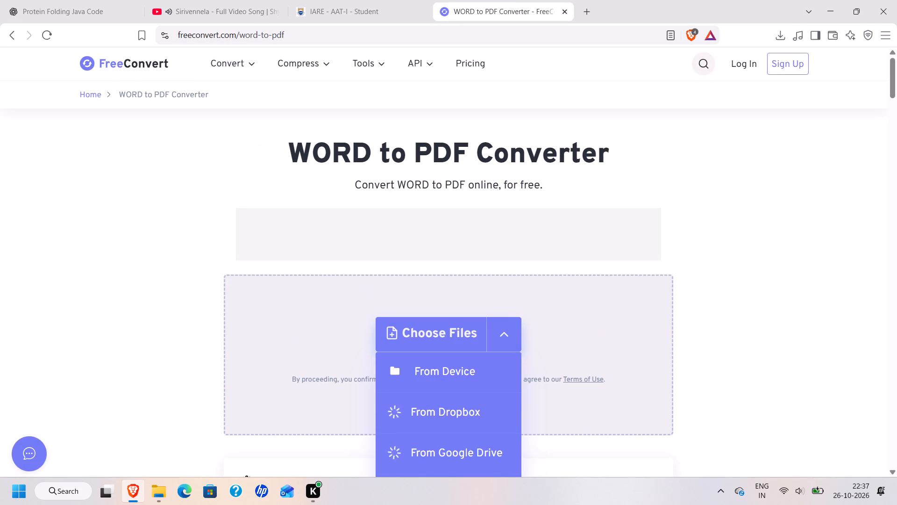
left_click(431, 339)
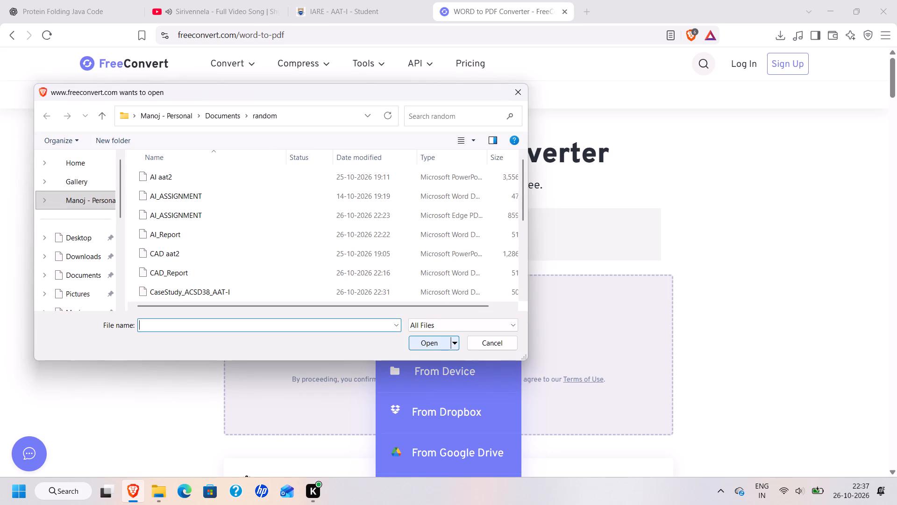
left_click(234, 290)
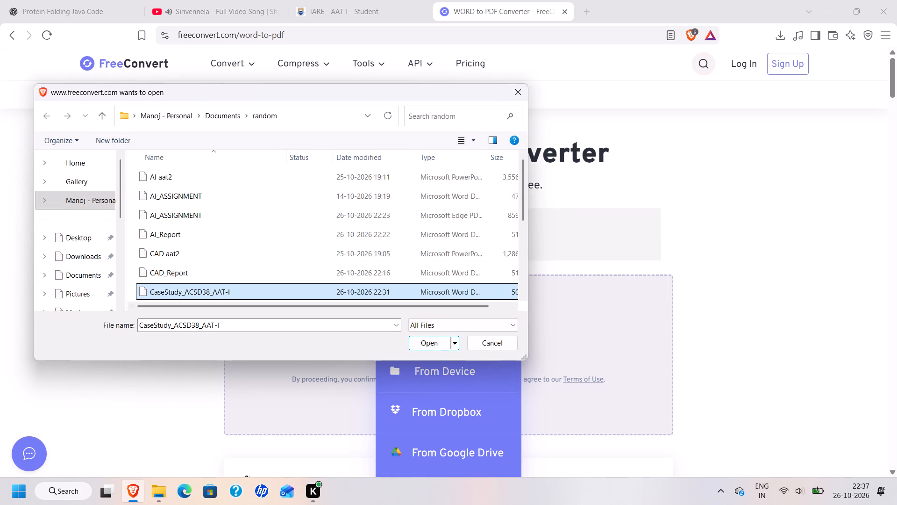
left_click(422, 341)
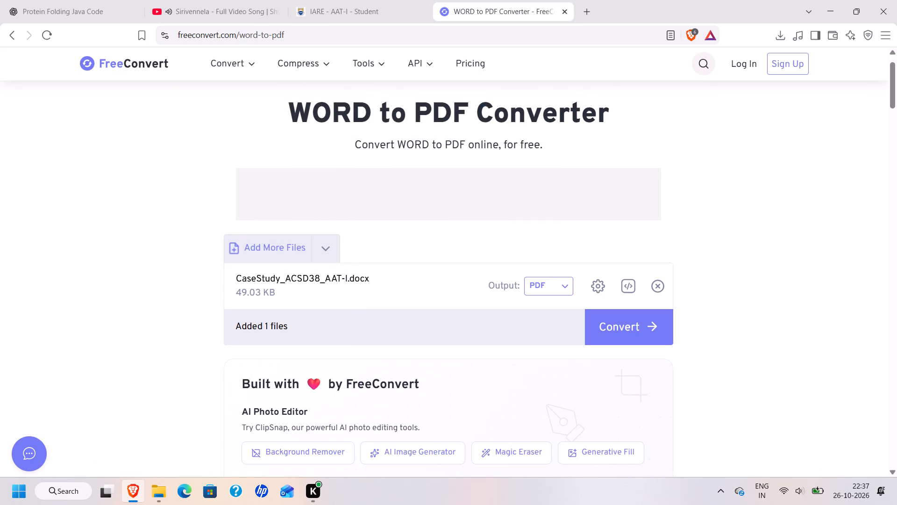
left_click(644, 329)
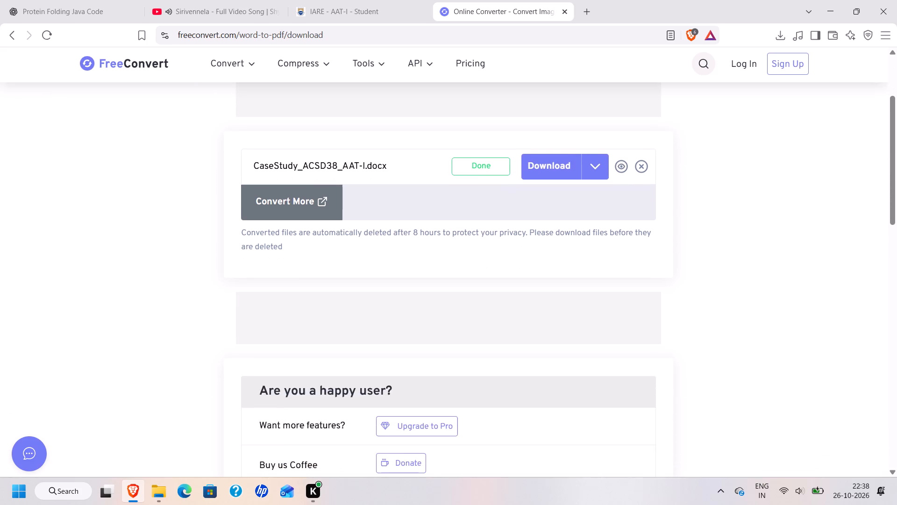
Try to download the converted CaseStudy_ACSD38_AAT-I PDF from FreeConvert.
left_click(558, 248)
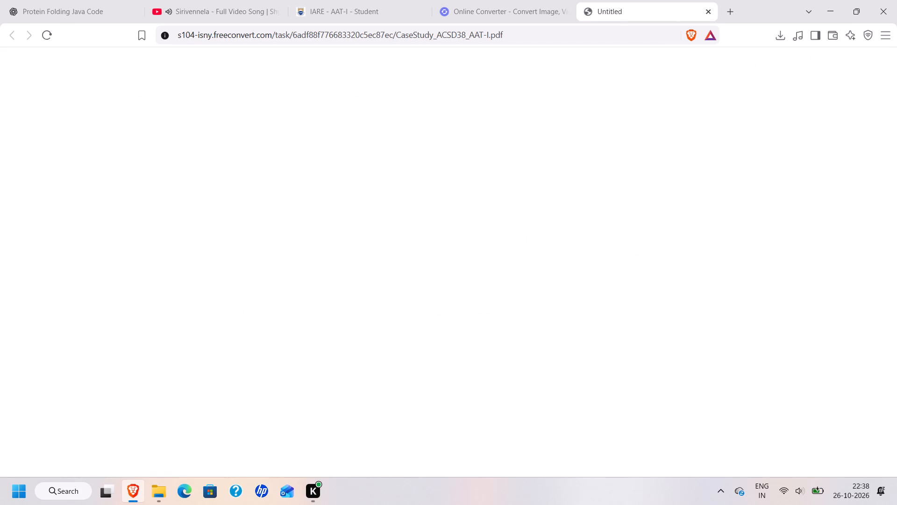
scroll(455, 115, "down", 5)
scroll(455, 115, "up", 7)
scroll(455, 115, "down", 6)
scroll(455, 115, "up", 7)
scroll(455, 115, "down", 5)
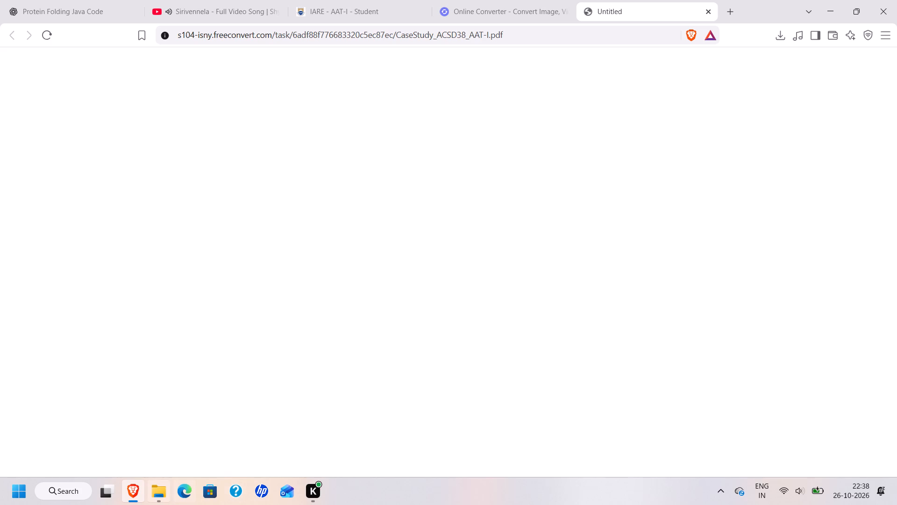
Open the CaseStudy_ACSD38_AAT-I Word document from the random folder, check its final pages, and close both windows.
left_click(164, 492)
left_click(199, 221)
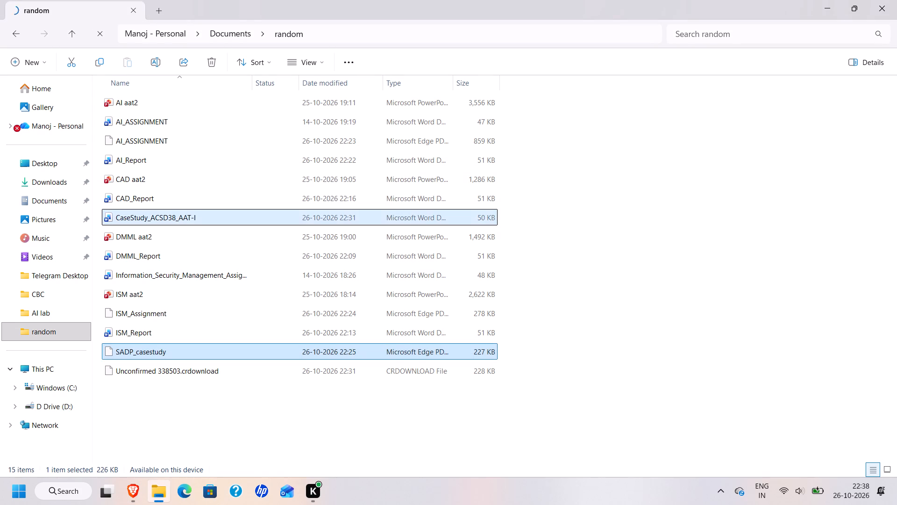
double_click(199, 221)
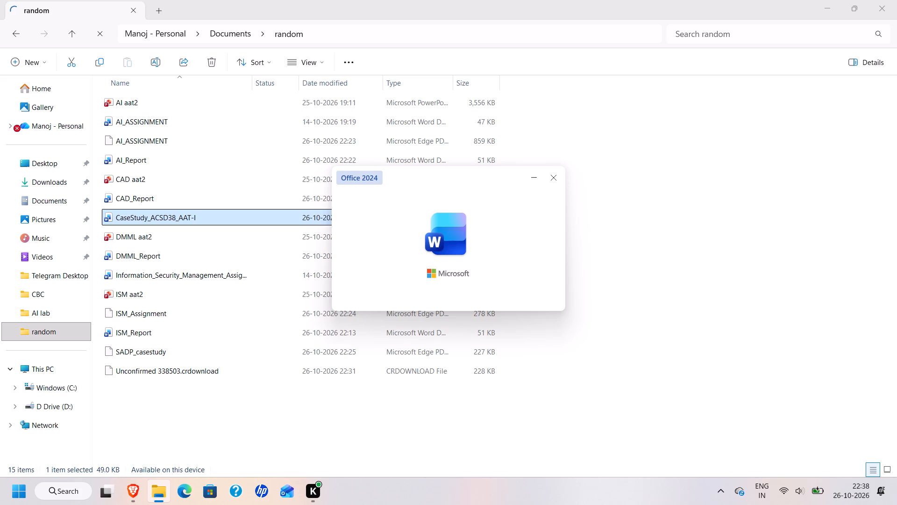
scroll(295, 279, "down", 14)
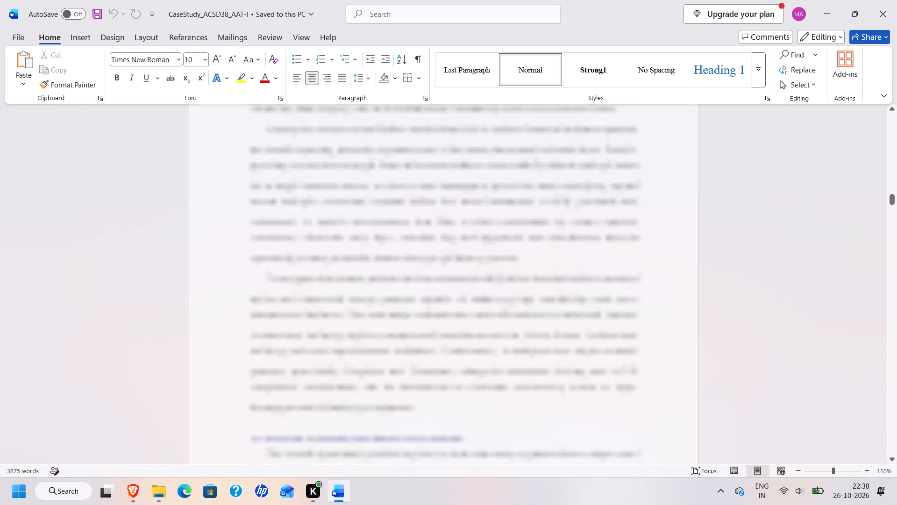
scroll(295, 279, "down", 20)
scroll(295, 279, "down", 6)
scroll(295, 279, "up", 1)
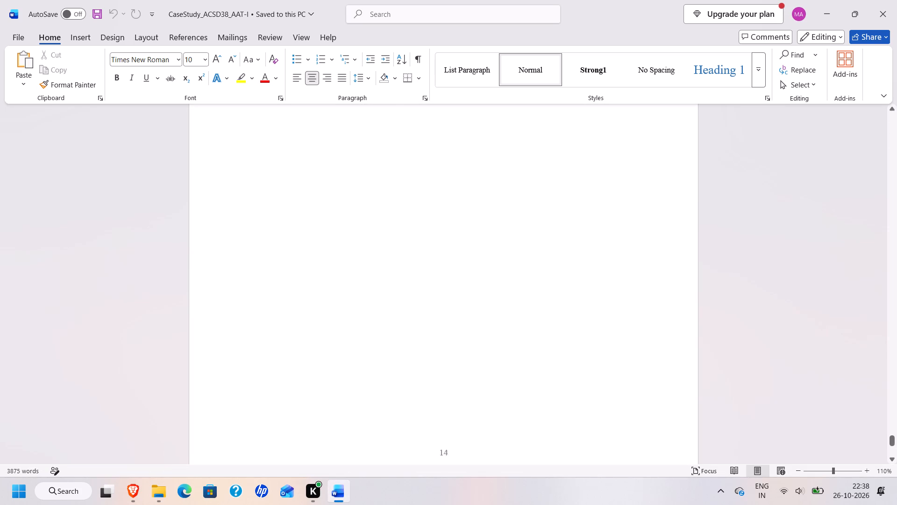
scroll(295, 279, "up", 5)
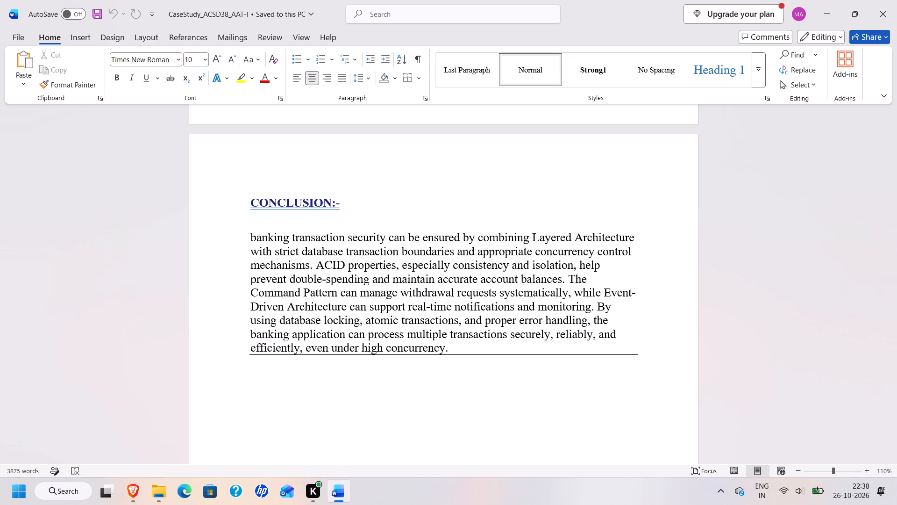
left_click(891, 11)
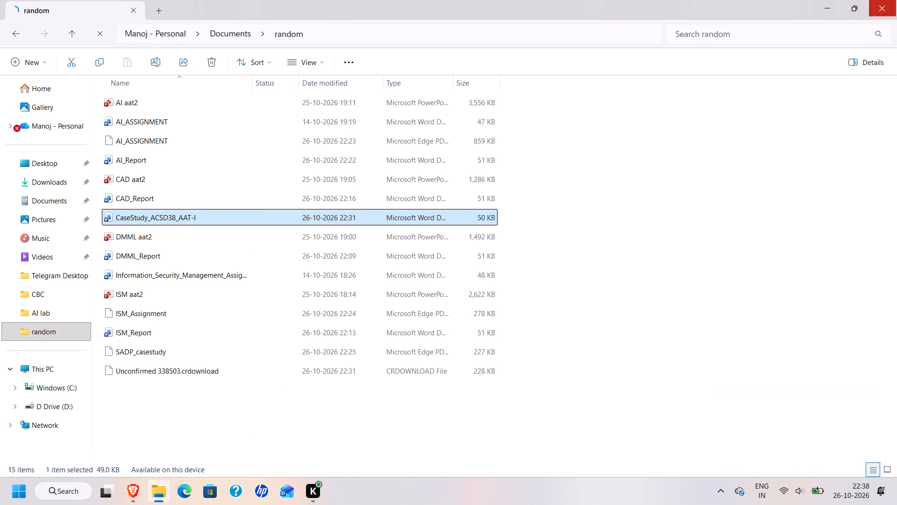
left_click(893, 9)
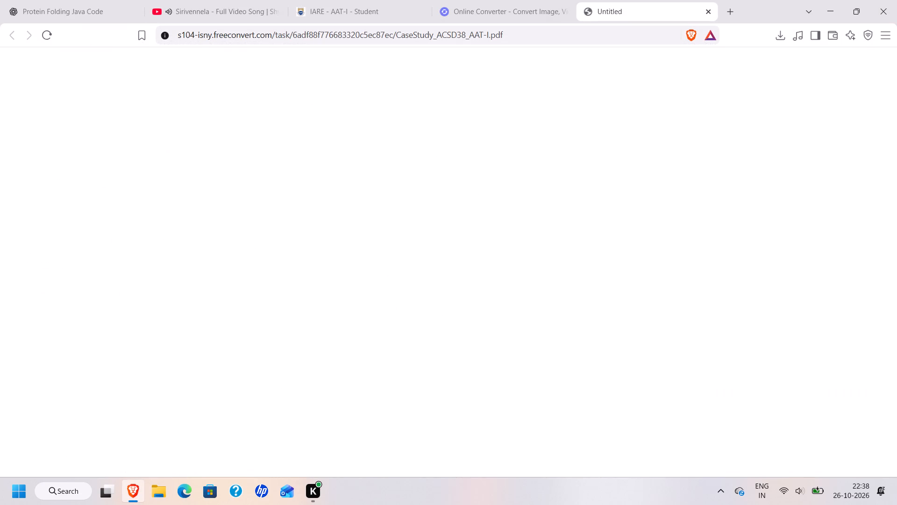
Close the blank PDF tab, return to the search results and convert CaseStudy_ACSD38_AAT-I with PDF24 Tools' Word to PDF converter.
left_click(709, 7)
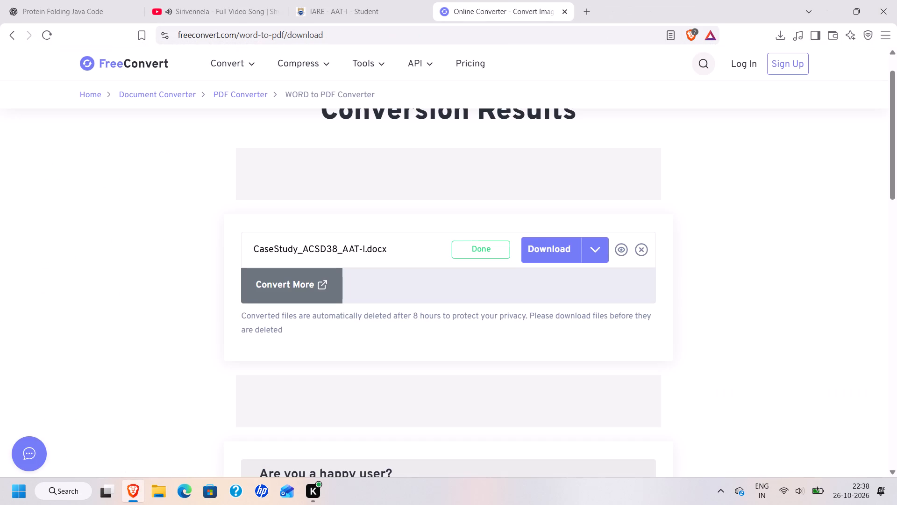
left_click(13, 33)
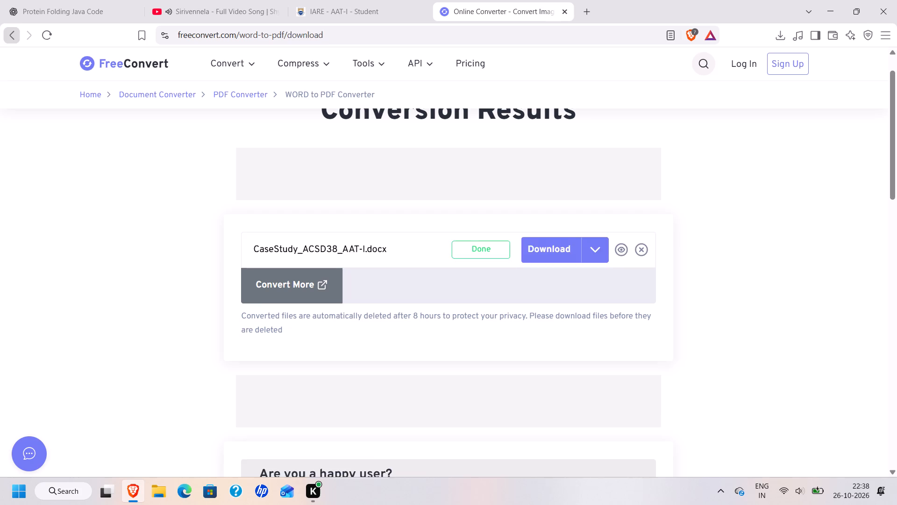
left_click(13, 33)
scroll(148, 224, "down", 4)
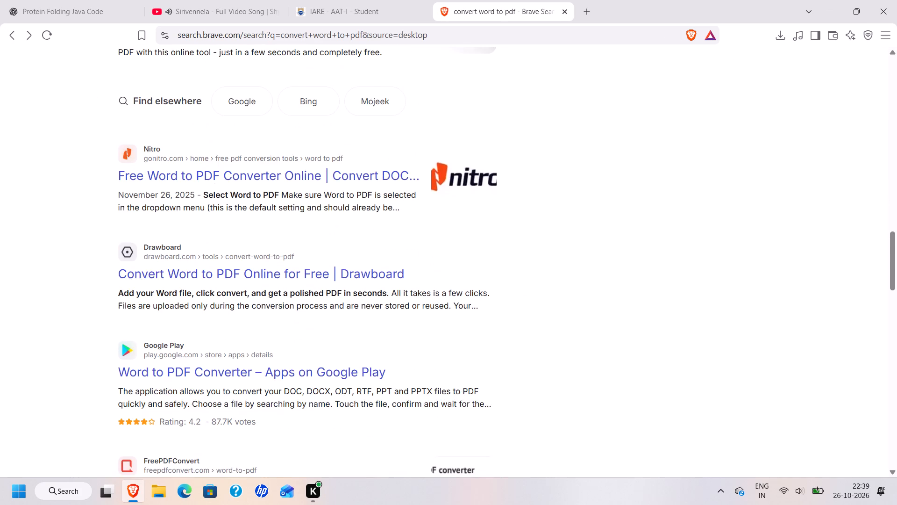
scroll(148, 224, "down", 4)
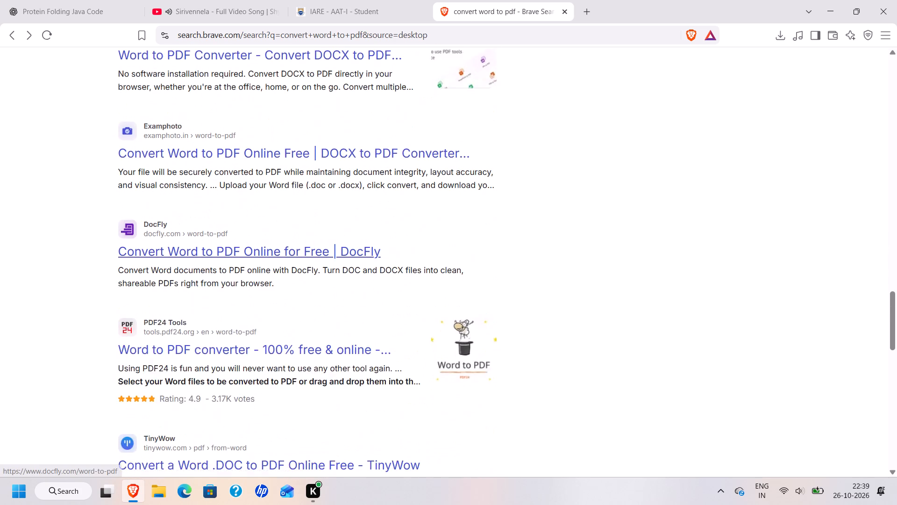
scroll(148, 224, "down", 2)
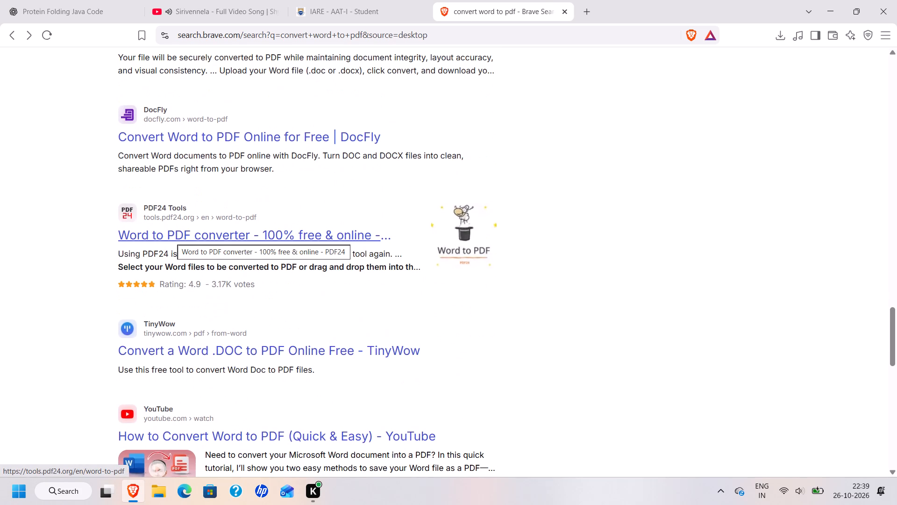
scroll(171, 236, "down", 3)
scroll(171, 236, "up", 1)
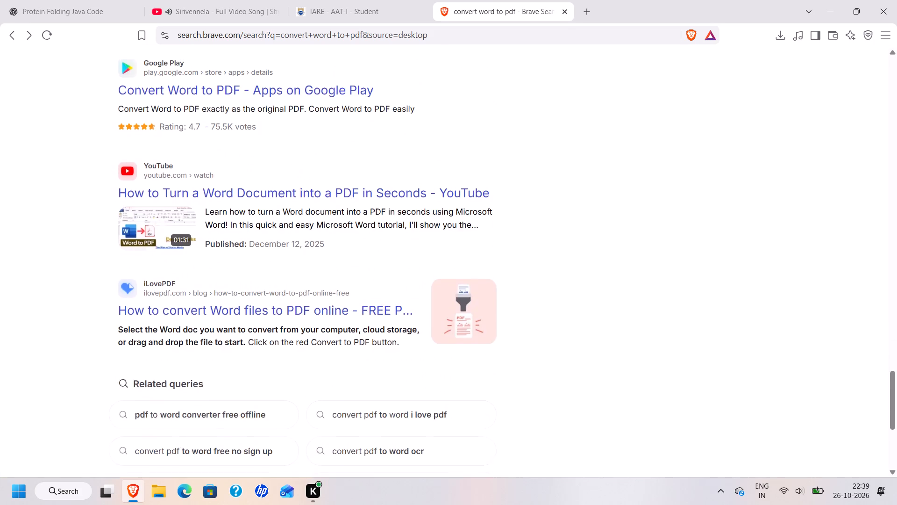
scroll(171, 236, "up", 1)
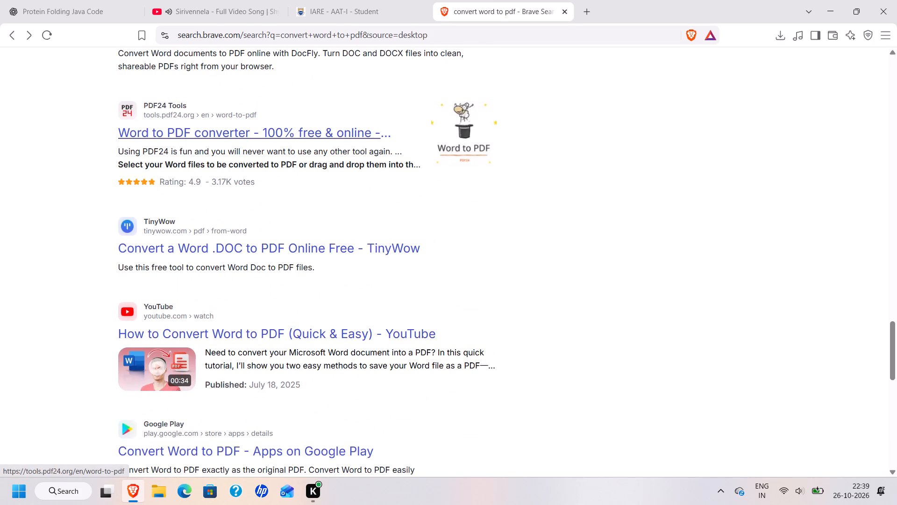
left_click(182, 130)
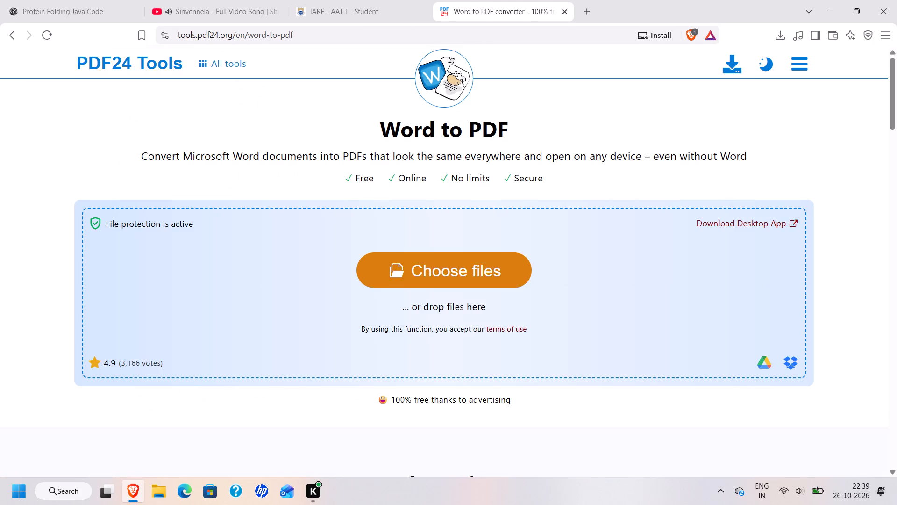
left_click(403, 267)
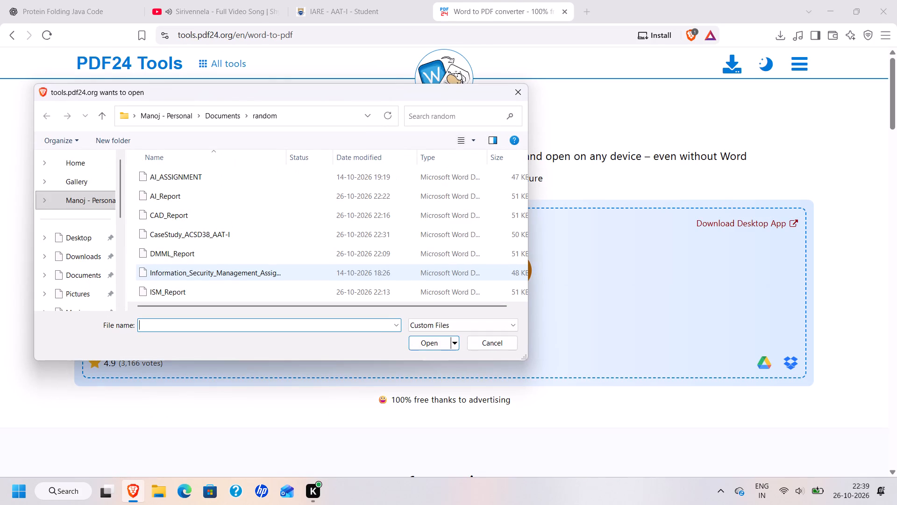
left_click(195, 232)
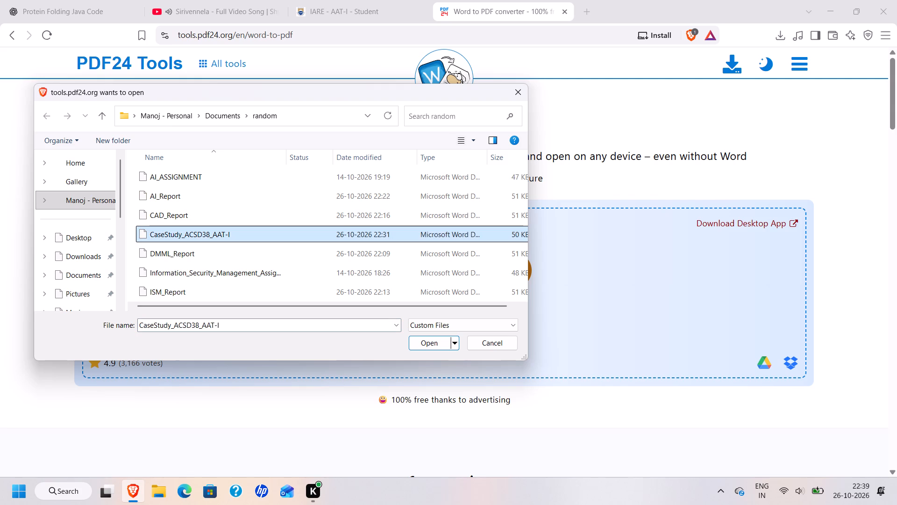
left_click(428, 346)
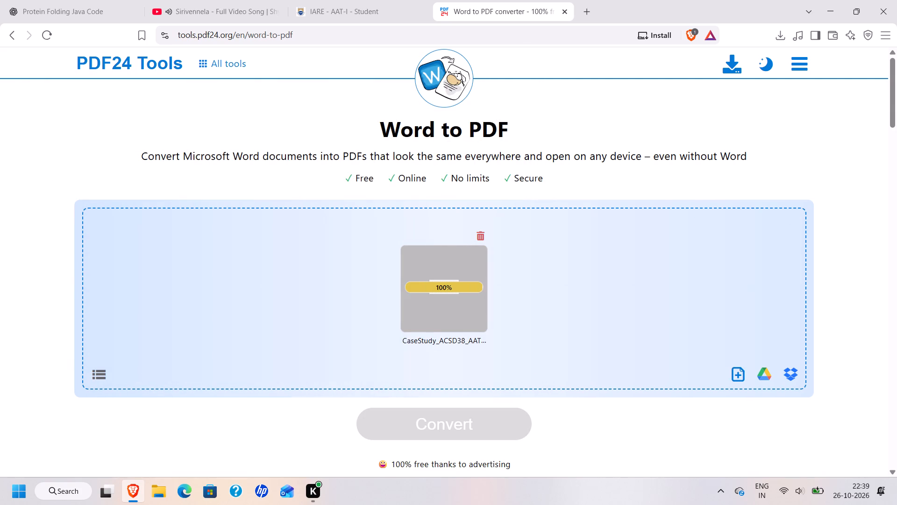
left_click(463, 424)
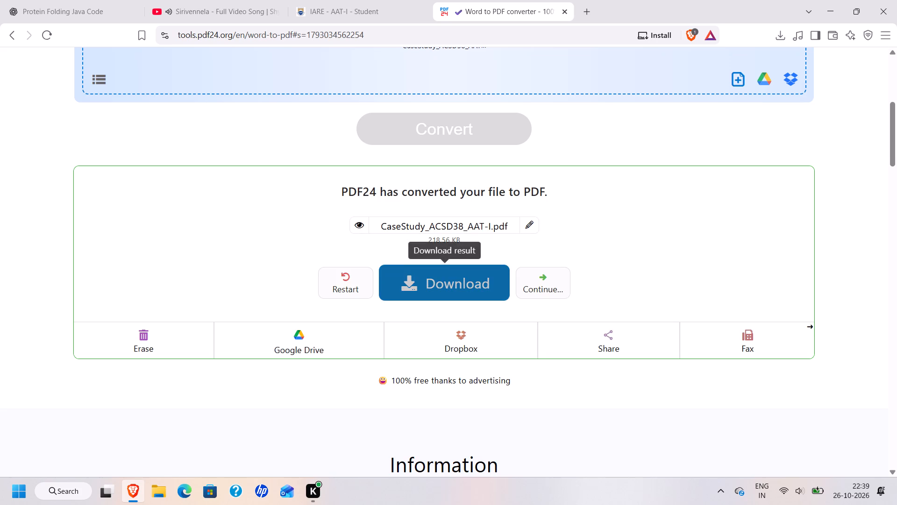
Download the converted CaseStudy_ACSD38_AAT-I PDF from PDF24 and erase the job's files from its servers.
left_click(440, 295)
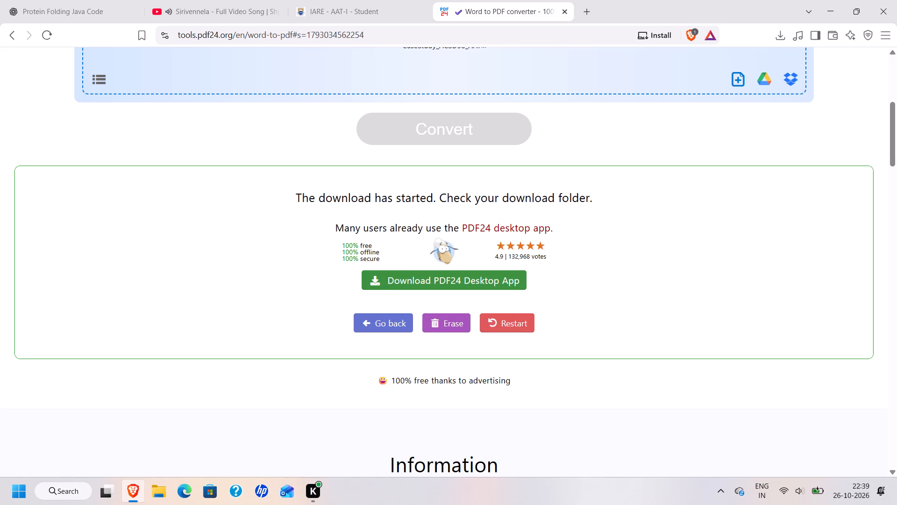
left_click(443, 325)
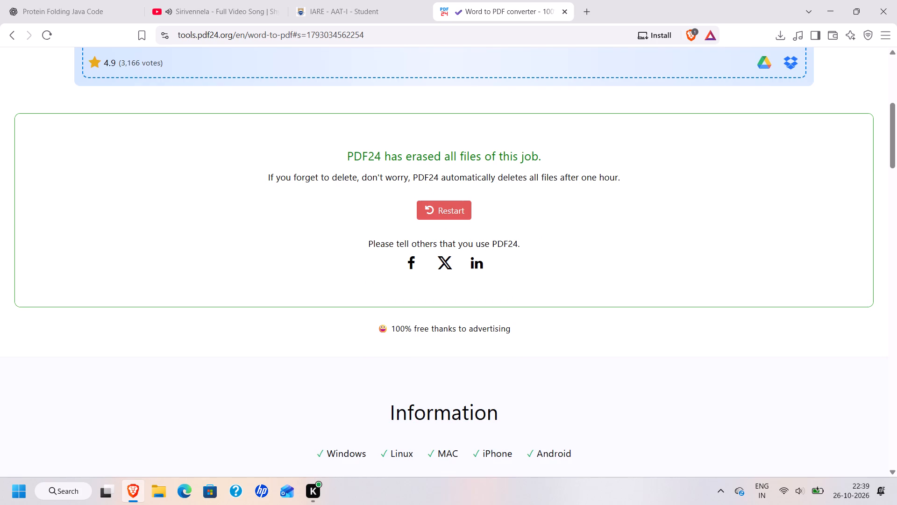
left_click(17, 37)
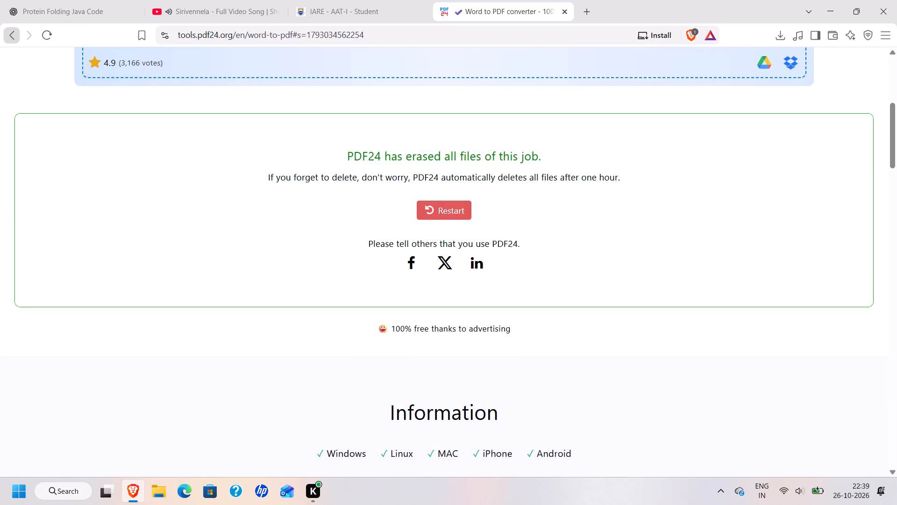
Return to the Word-to-PDF search results, and close the IARE AAT-I tab and the search results tab.
left_click(17, 37)
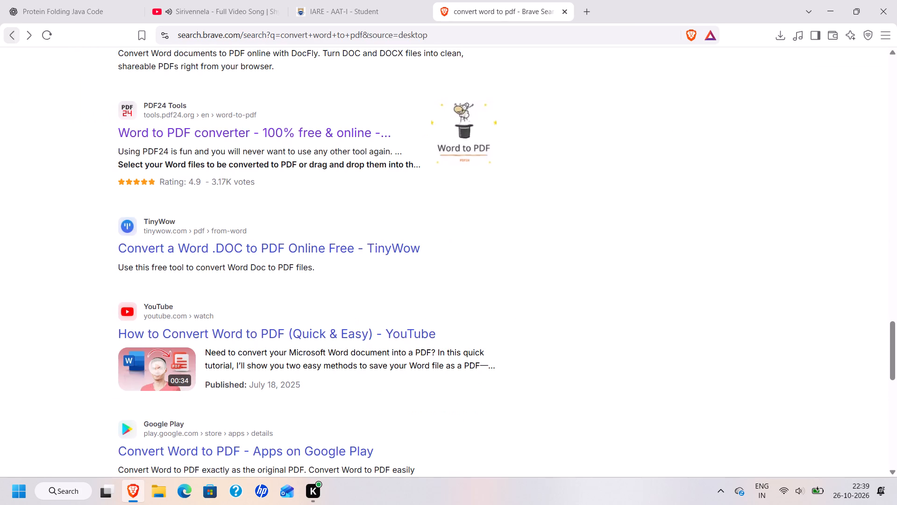
scroll(107, 161, "up", 2)
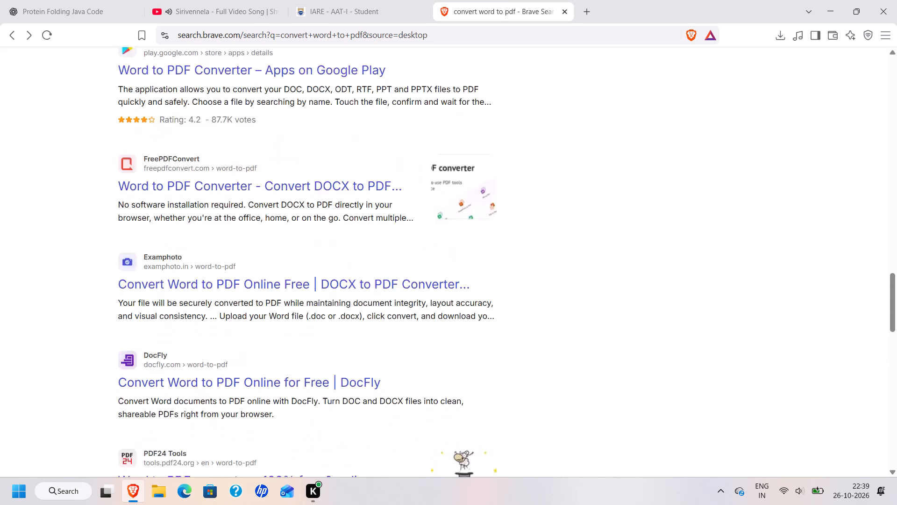
scroll(107, 161, "up", 14)
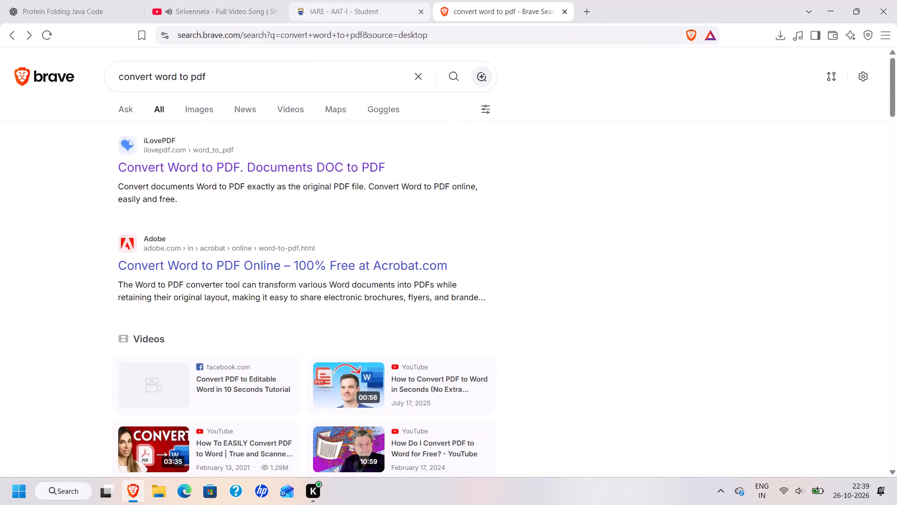
left_click(421, 13)
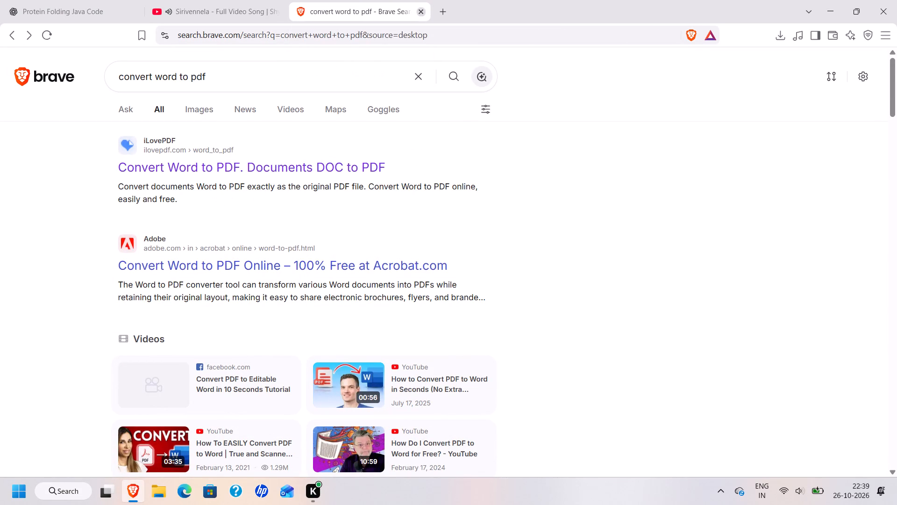
left_click(421, 13)
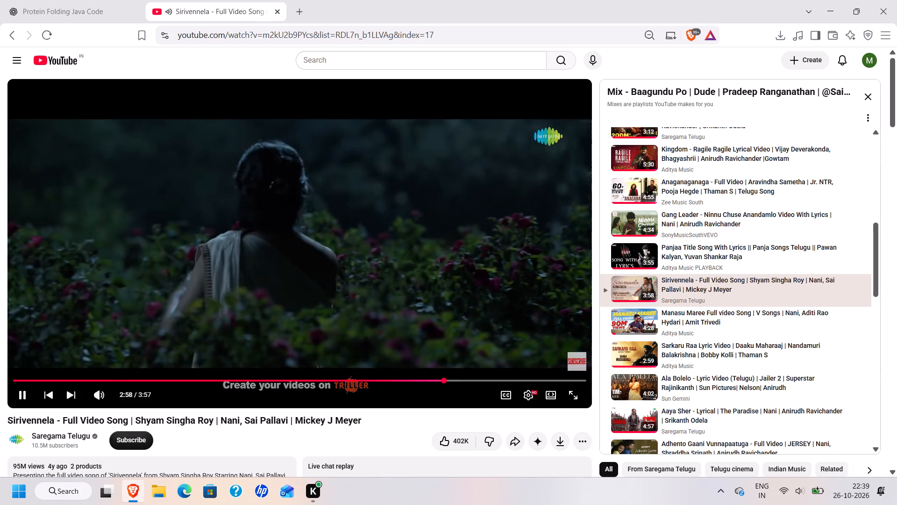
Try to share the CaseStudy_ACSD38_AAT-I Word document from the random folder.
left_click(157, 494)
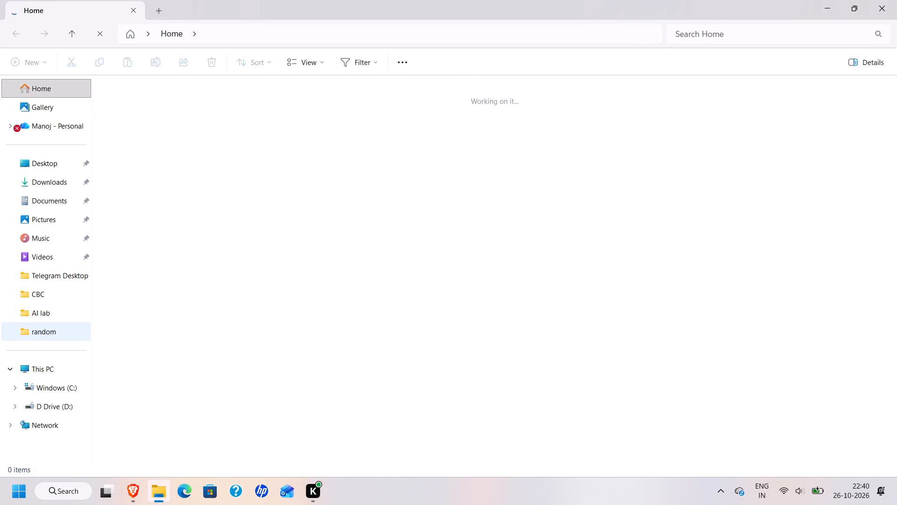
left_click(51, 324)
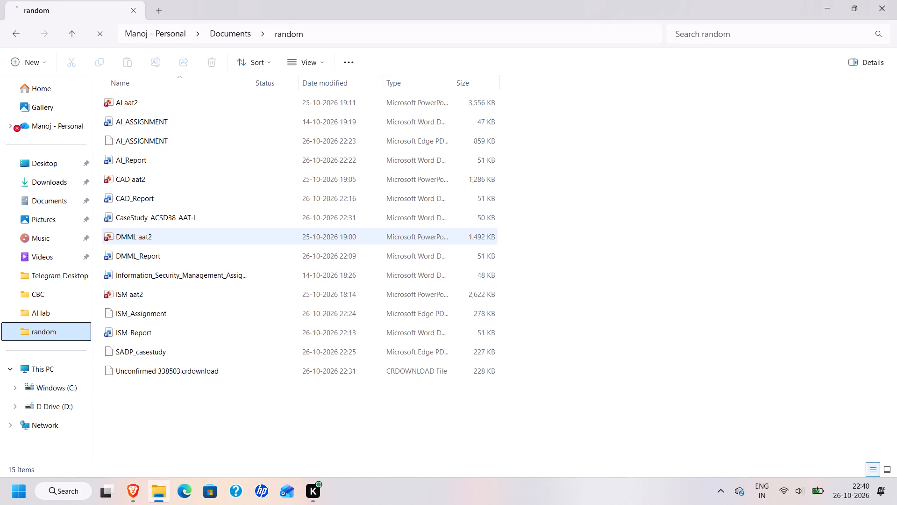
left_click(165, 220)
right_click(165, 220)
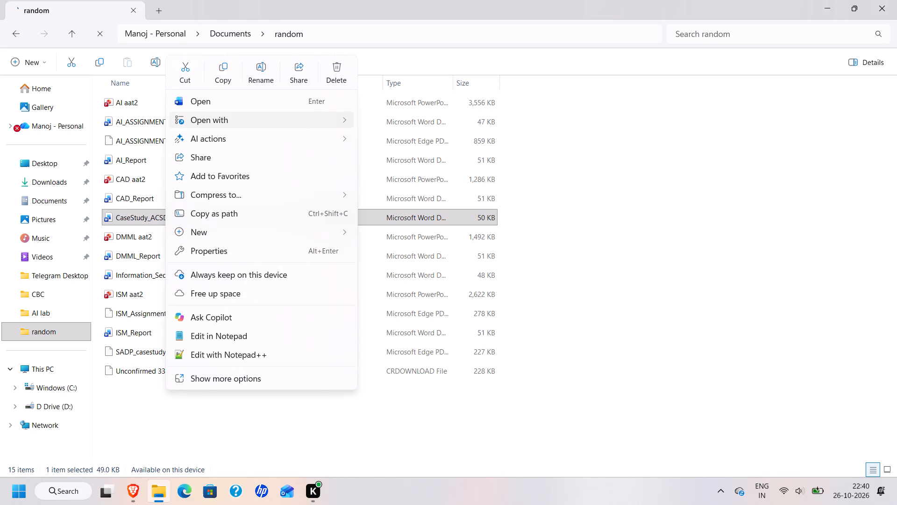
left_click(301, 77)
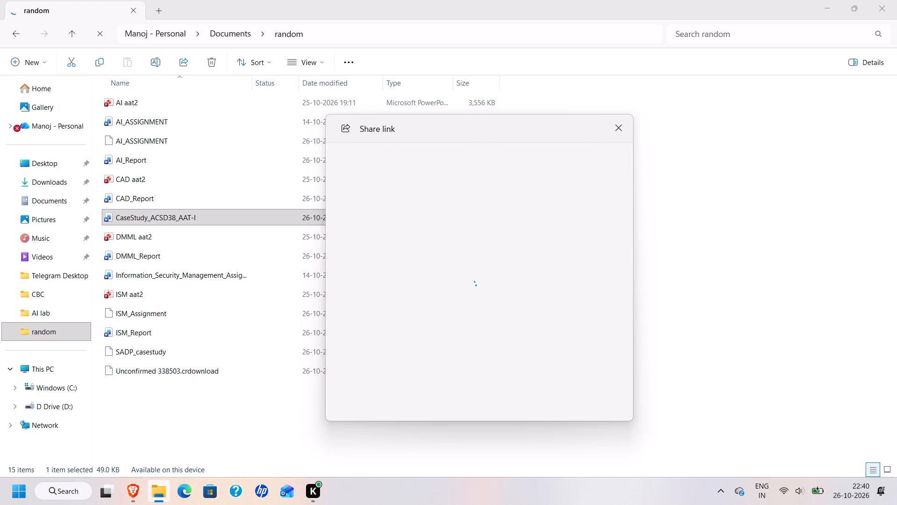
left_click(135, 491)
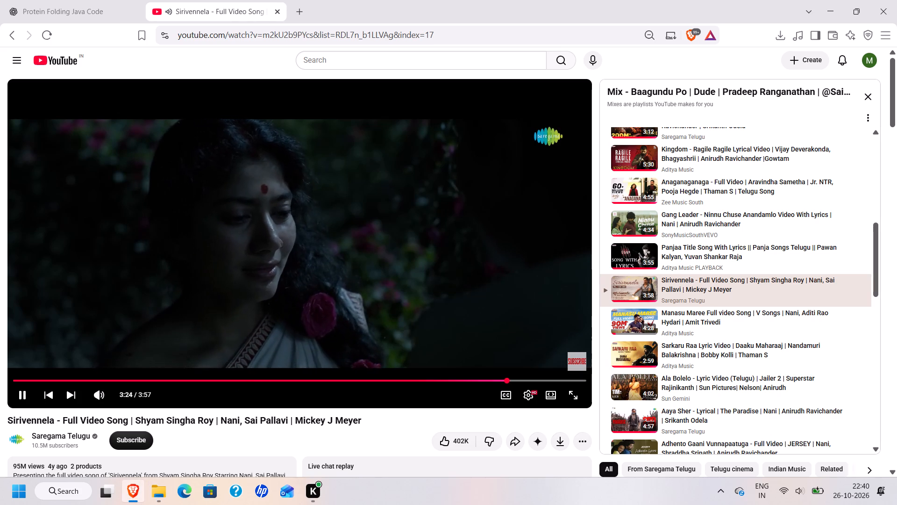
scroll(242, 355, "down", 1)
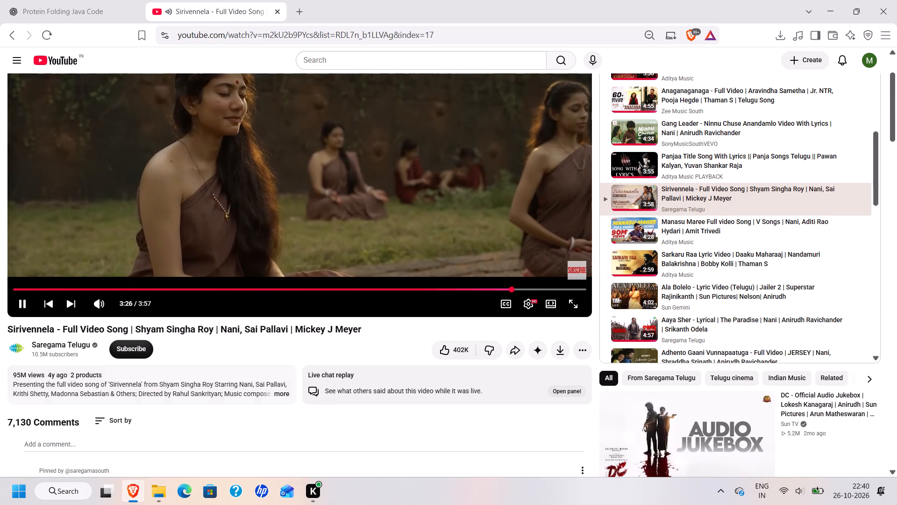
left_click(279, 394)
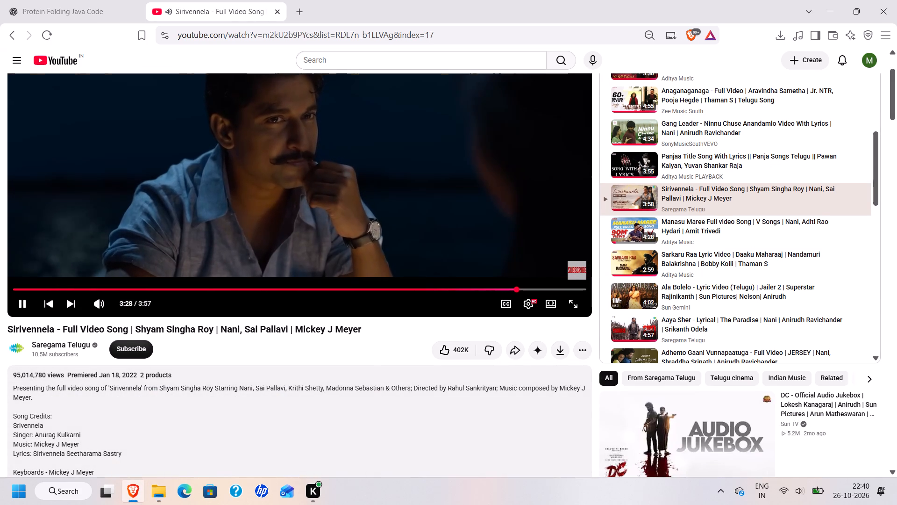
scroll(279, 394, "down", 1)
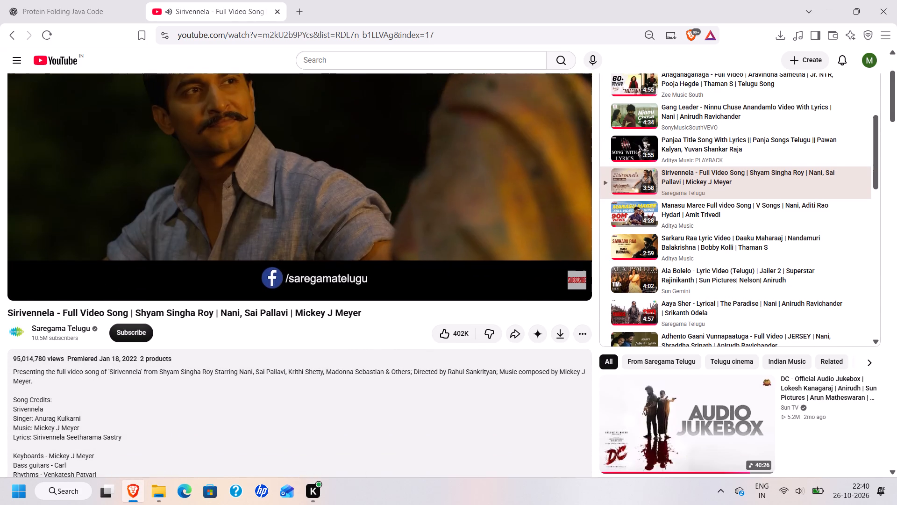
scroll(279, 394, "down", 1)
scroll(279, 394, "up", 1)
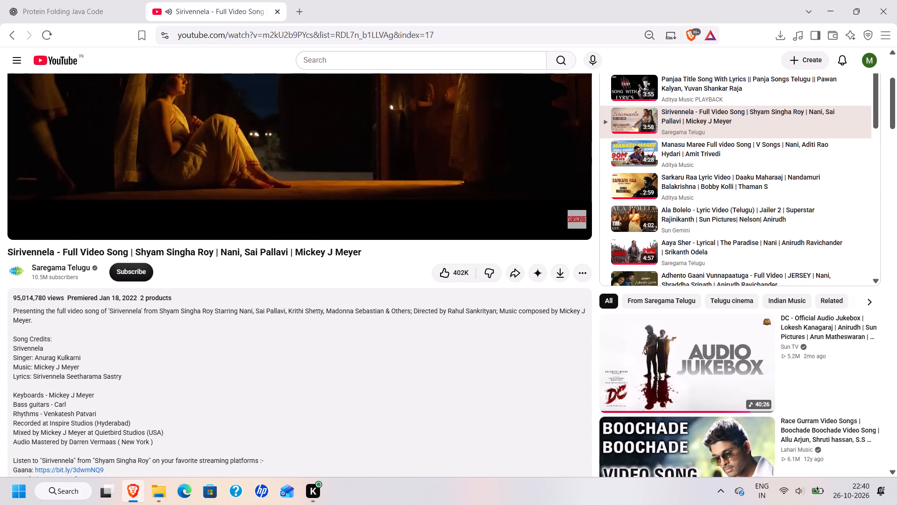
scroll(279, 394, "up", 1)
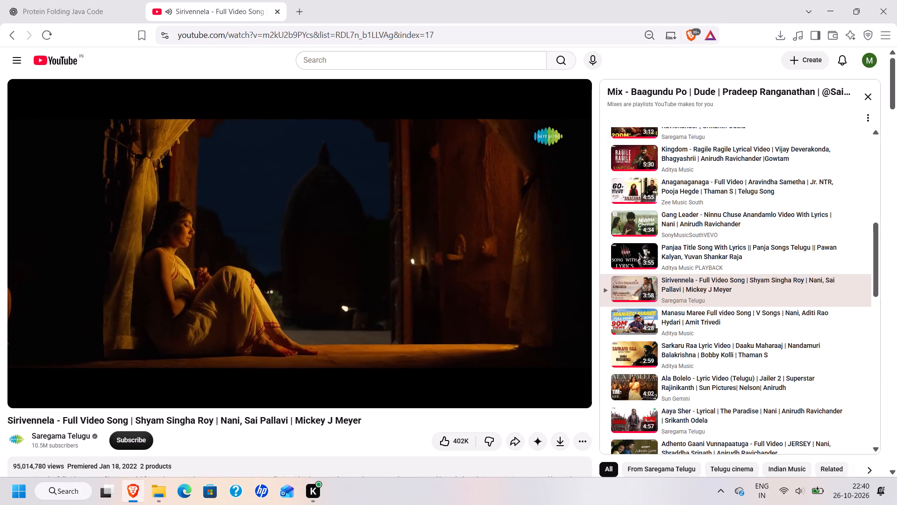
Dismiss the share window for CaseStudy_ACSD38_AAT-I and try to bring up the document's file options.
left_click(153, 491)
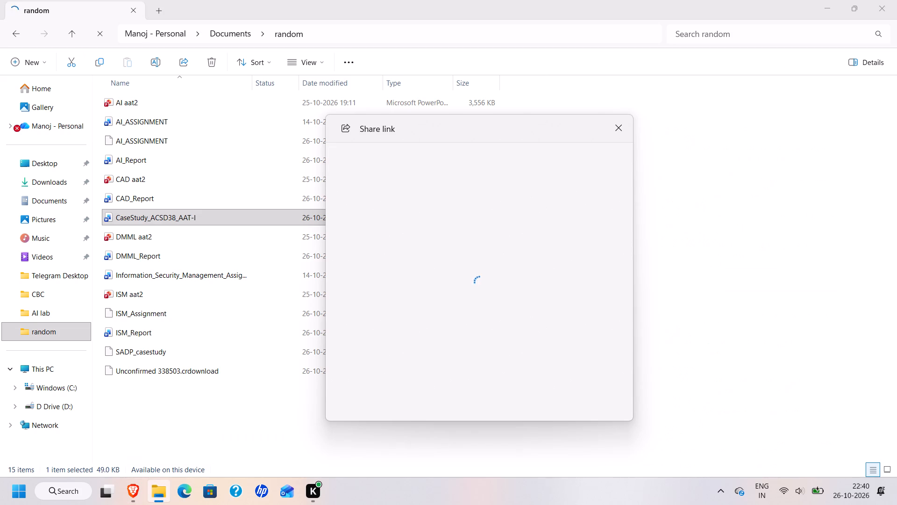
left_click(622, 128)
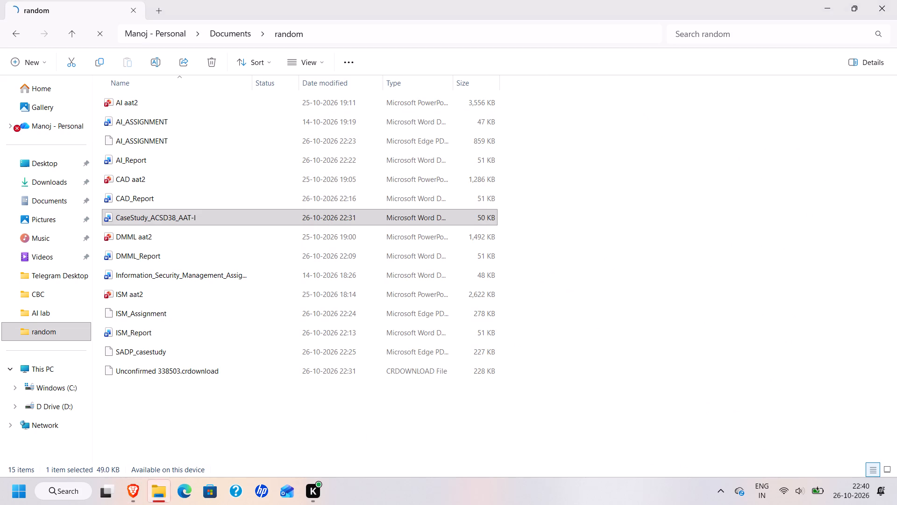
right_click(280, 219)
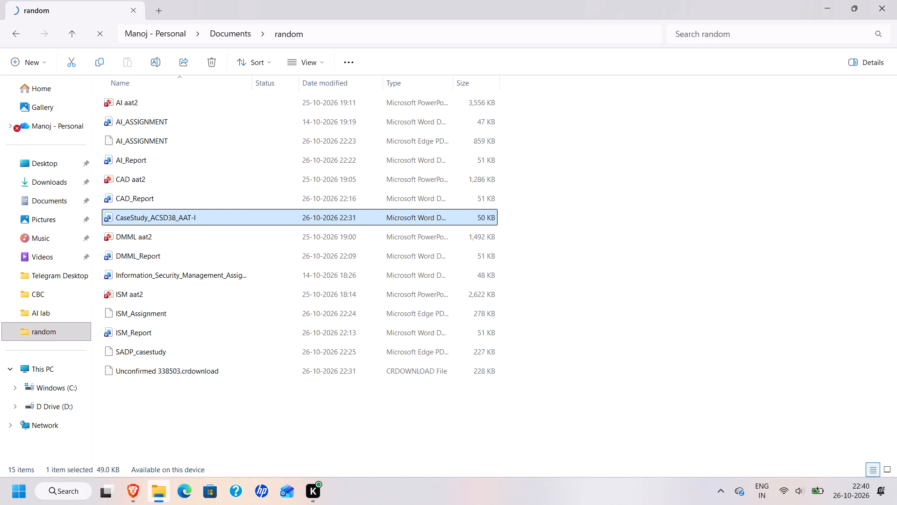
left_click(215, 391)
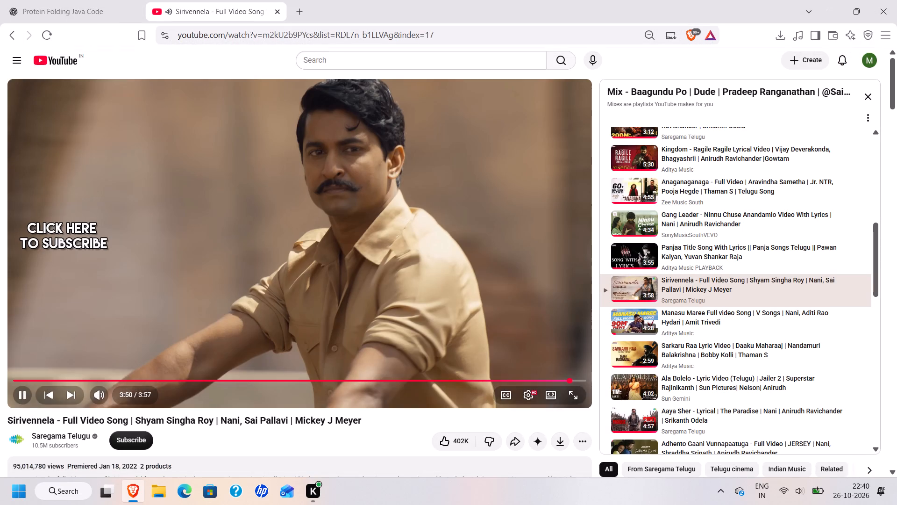
Reopen the random folder, copy the CaseStudy_ACSD38_AAT-I Word document and close the folder window.
left_click(157, 499)
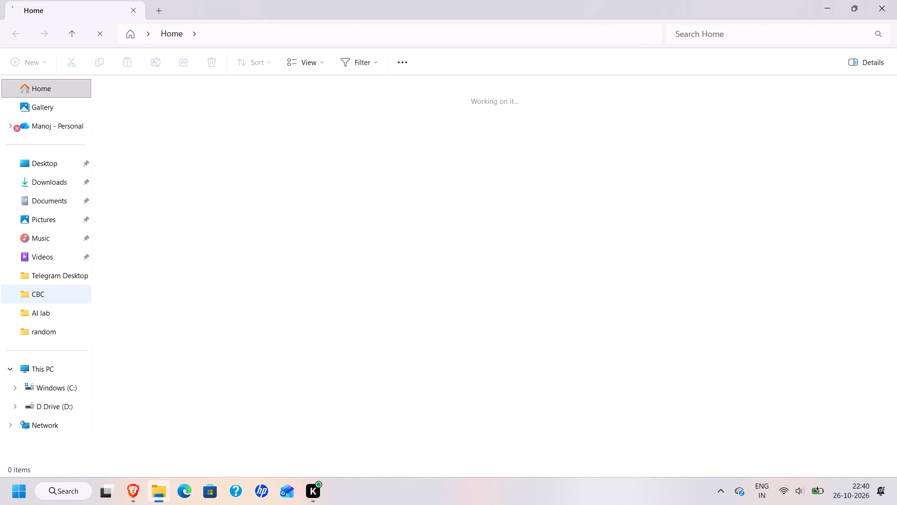
left_click(64, 331)
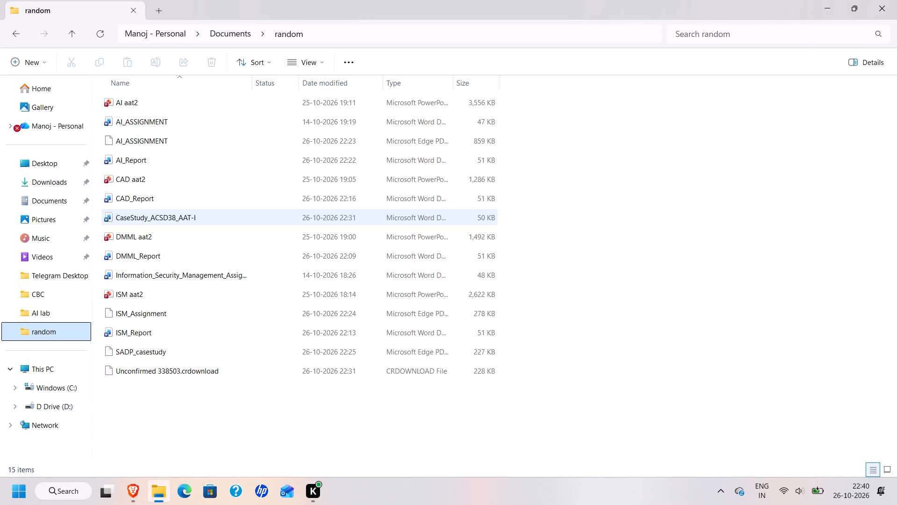
left_click(172, 219)
right_click(172, 219)
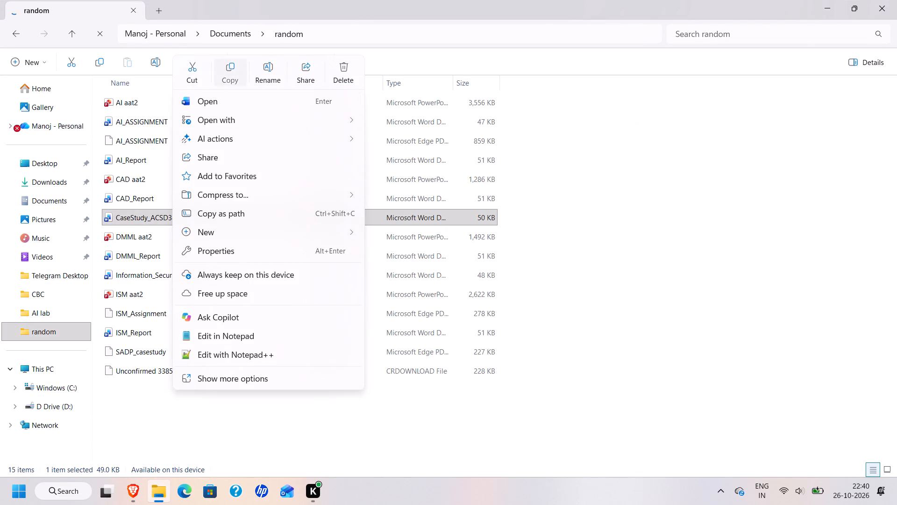
left_click(230, 68)
left_click(890, 2)
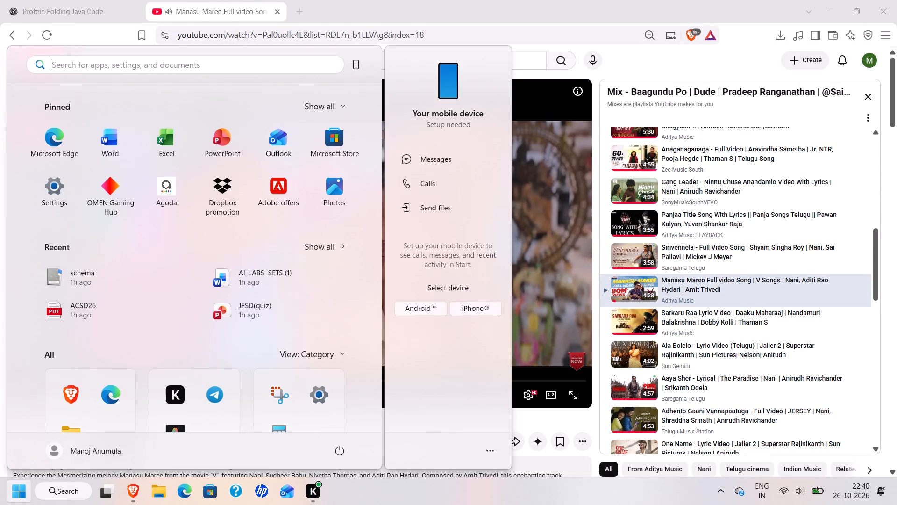
Search the computer for "tel" and launch Telegram.
type("tel")
key("Return")
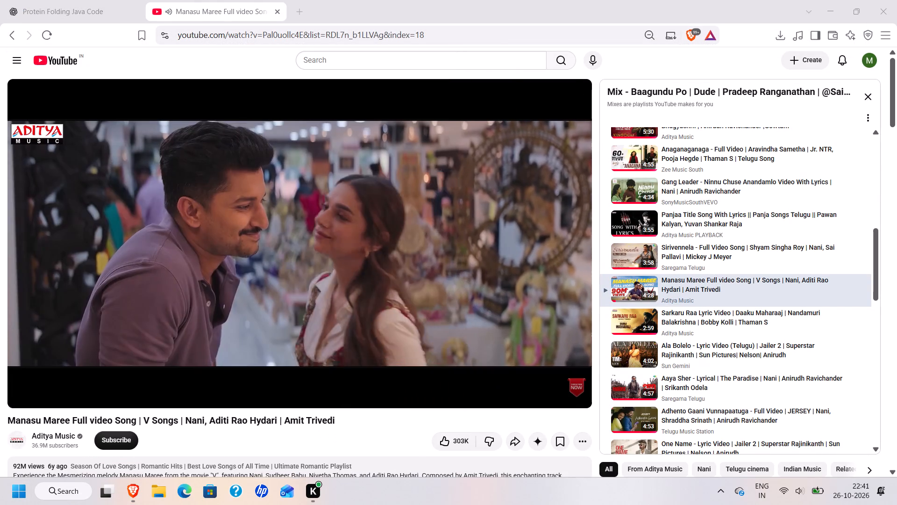